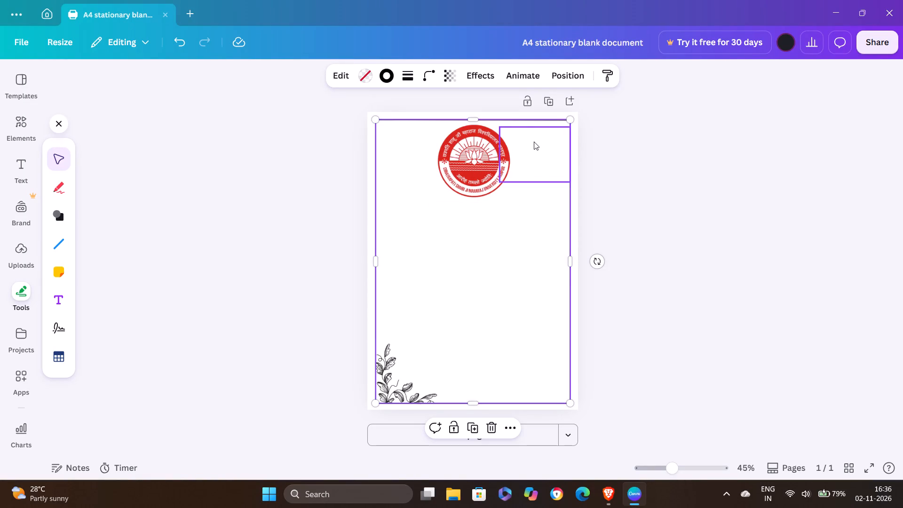
Delete the empty box that overlaps the university logo near the page's upper-right corner.
left_click(534, 142)
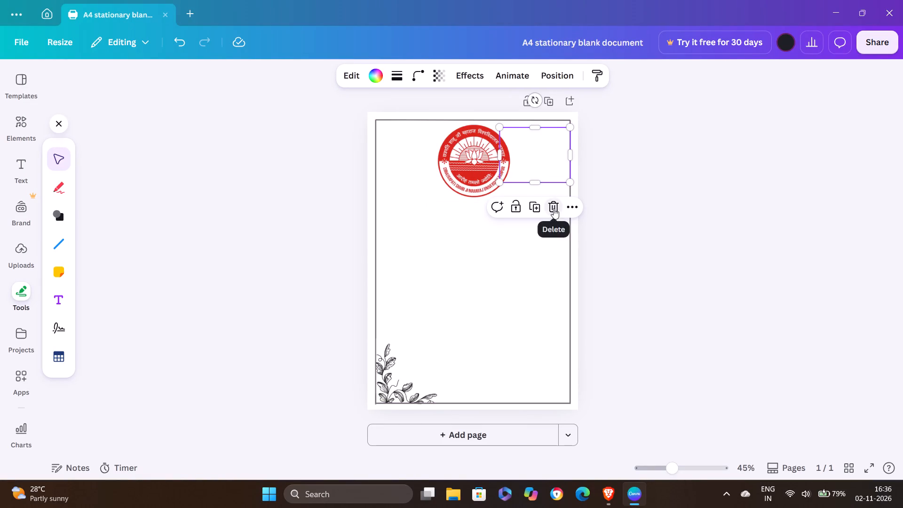
left_click(554, 208)
left_click(511, 253)
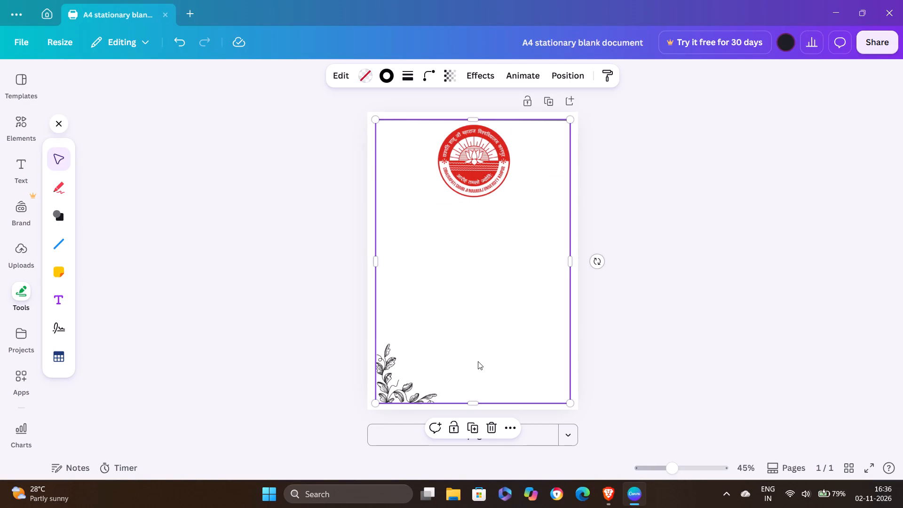
Browse the text styles and font combinations for a design suitable for the page's title text.
left_click(24, 162)
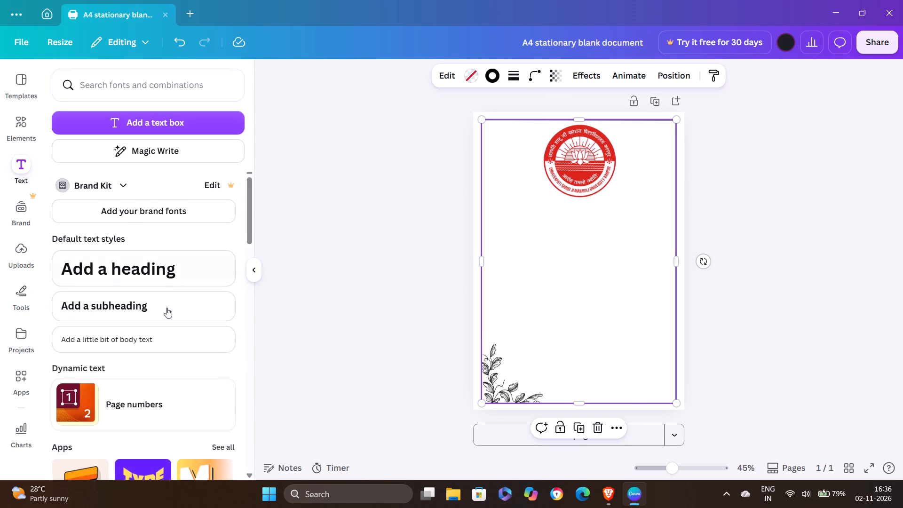
scroll(136, 347, "down", 4)
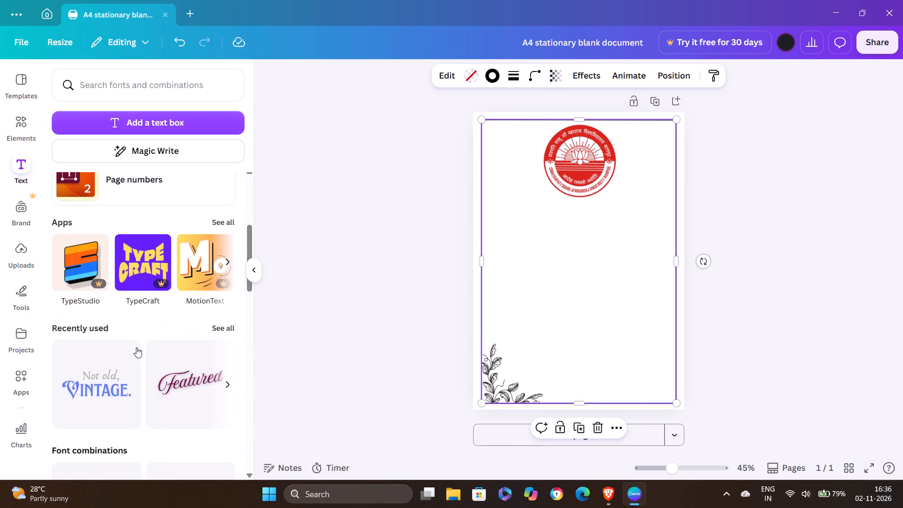
scroll(136, 347, "down", 6)
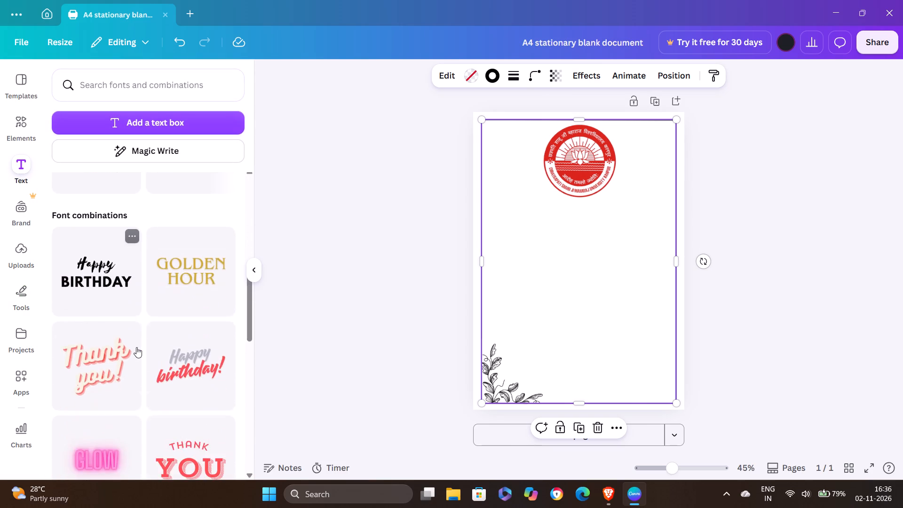
scroll(136, 347, "down", 8)
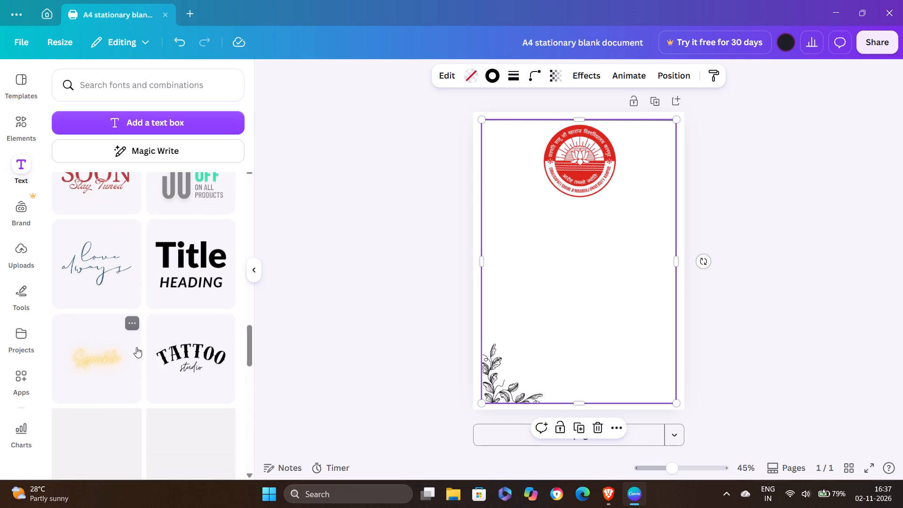
scroll(136, 347, "down", 4)
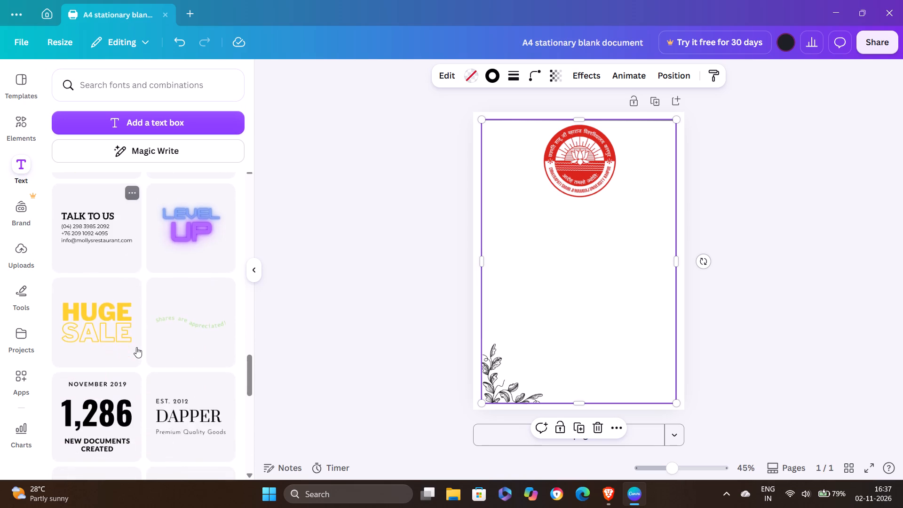
scroll(136, 347, "down", 3)
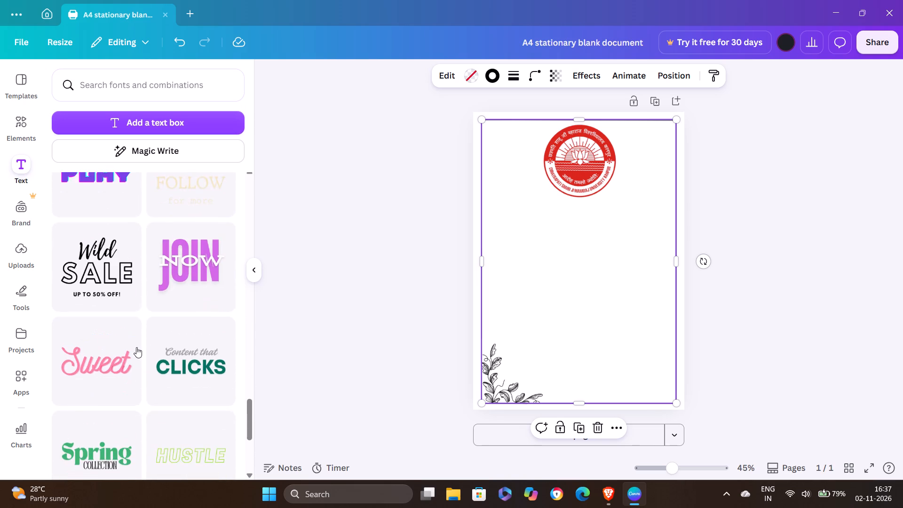
scroll(136, 347, "down", 5)
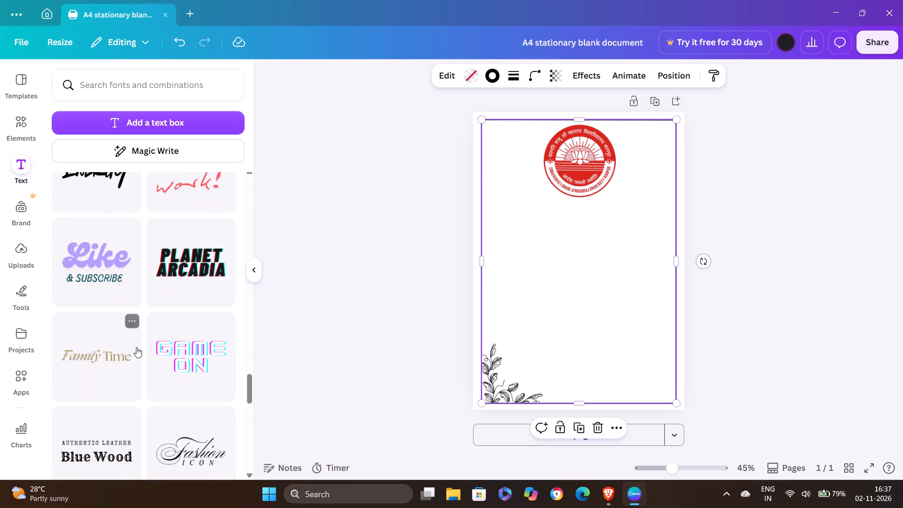
scroll(136, 347, "down", 3)
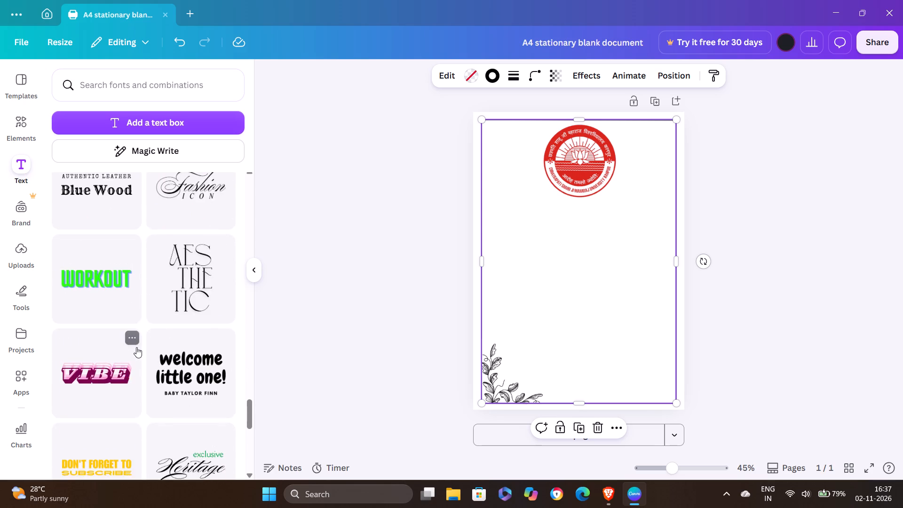
scroll(136, 347, "down", 6)
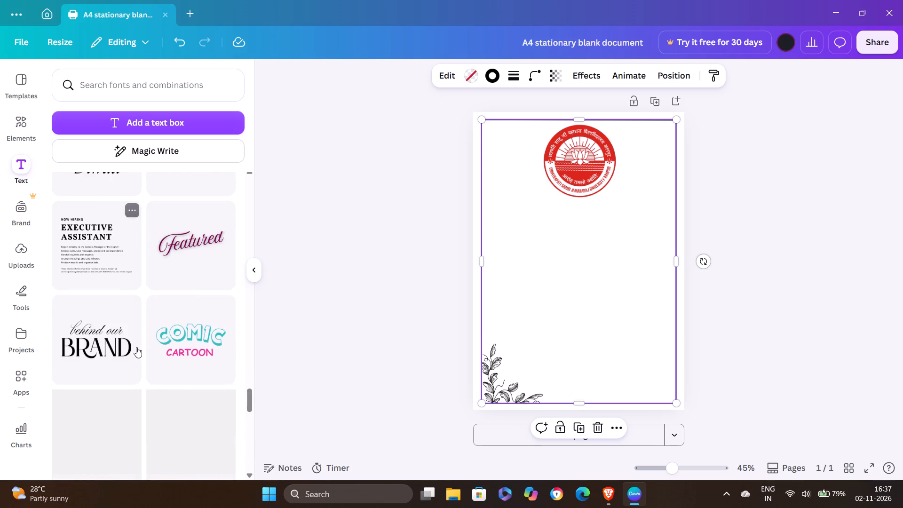
scroll(136, 347, "down", 3)
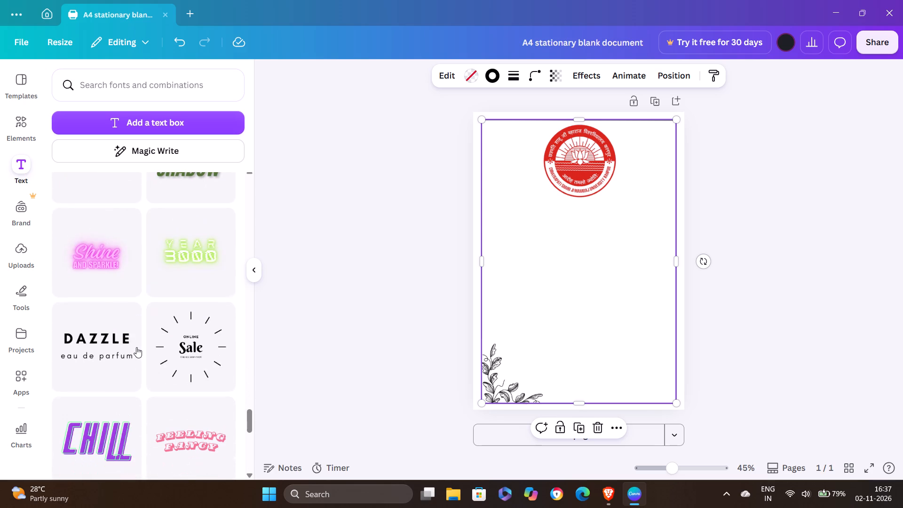
scroll(136, 347, "down", 2)
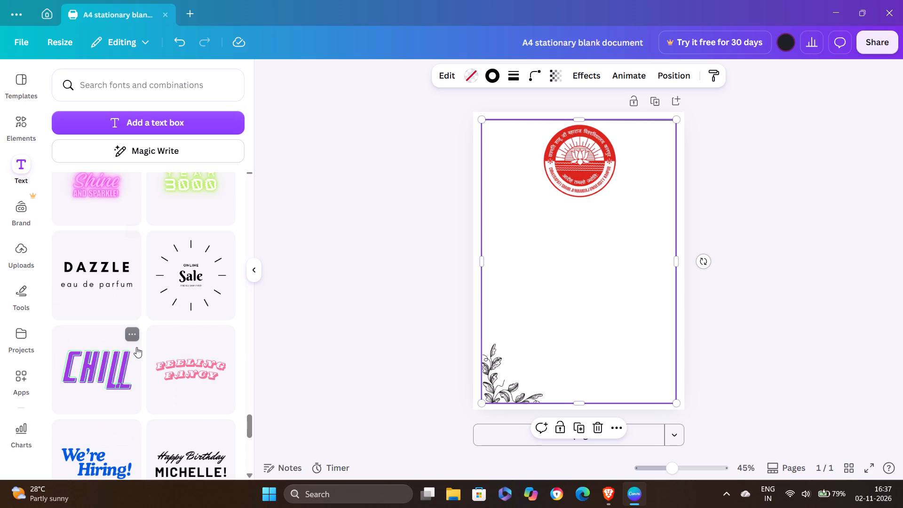
scroll(136, 347, "down", 3)
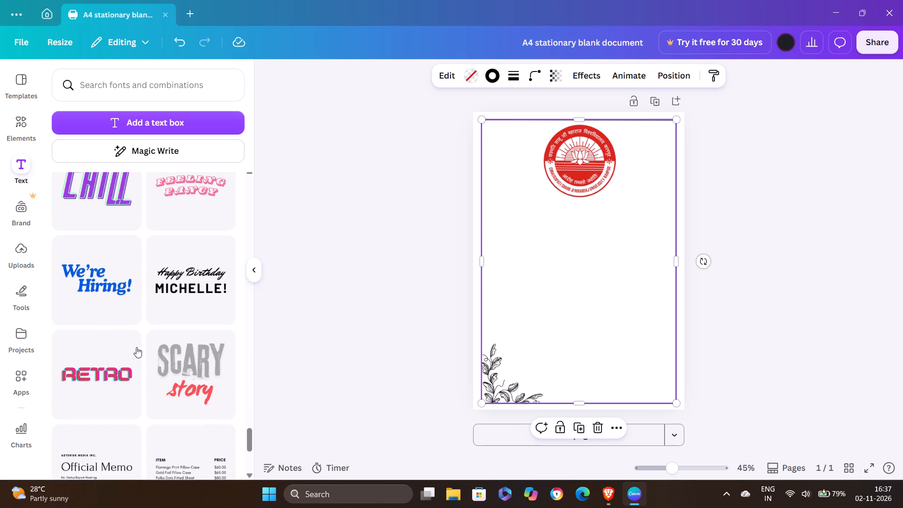
scroll(136, 347, "down", 2)
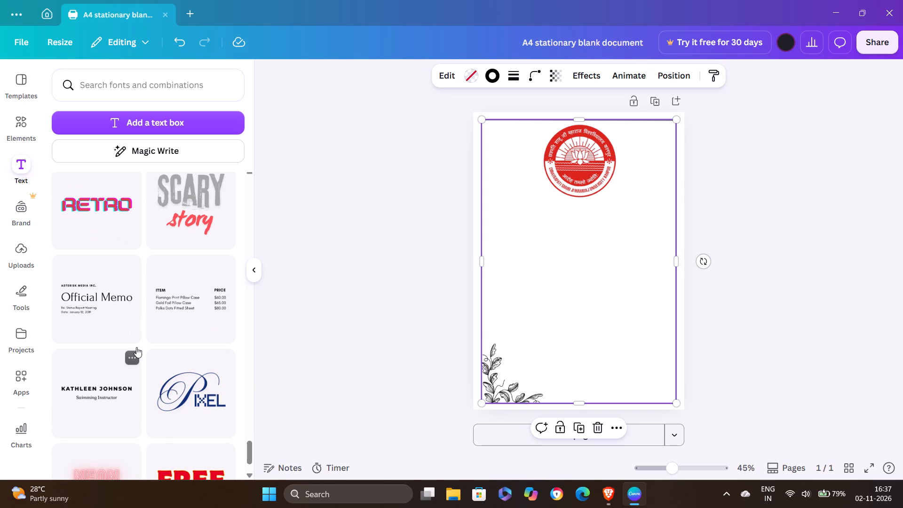
scroll(136, 347, "down", 3)
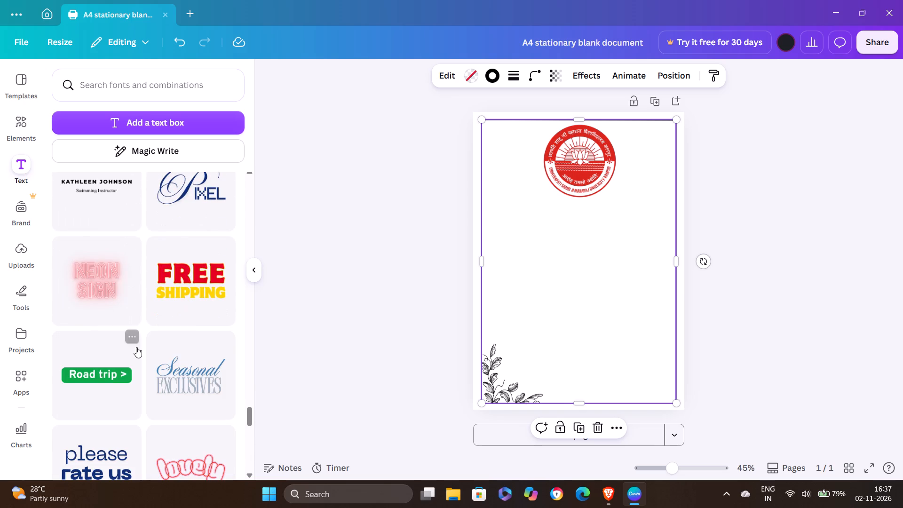
scroll(143, 333, "down", 3)
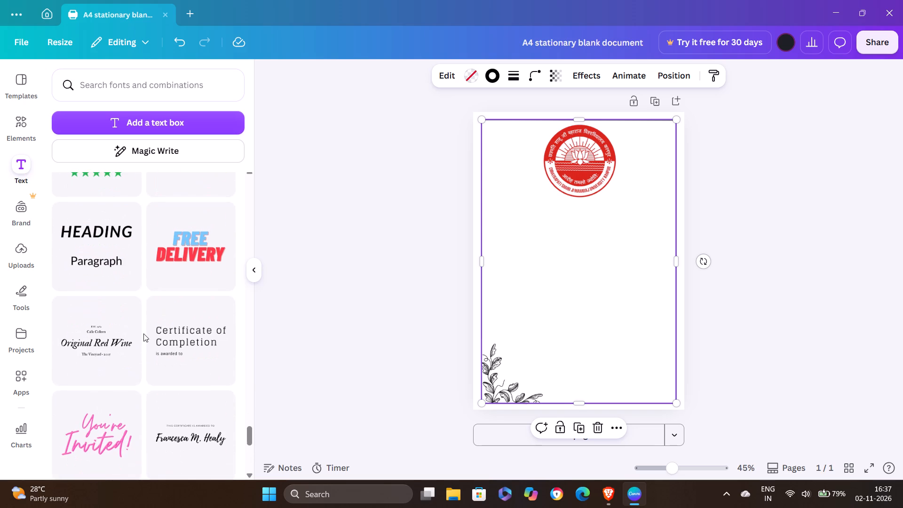
scroll(143, 333, "down", 4)
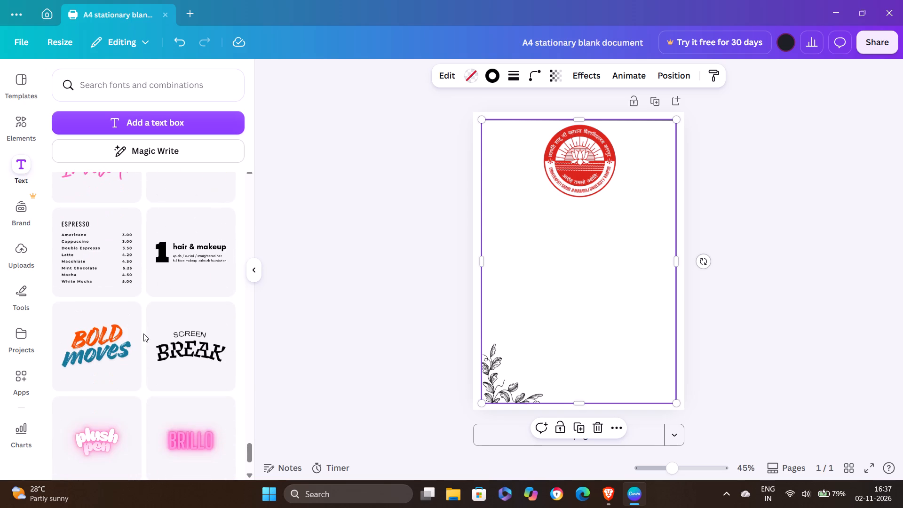
scroll(143, 333, "down", 5)
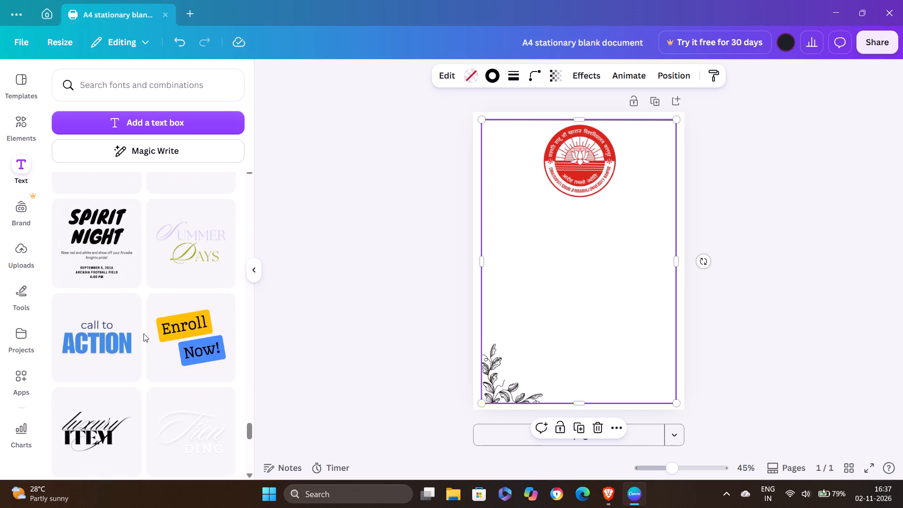
scroll(143, 333, "down", 1)
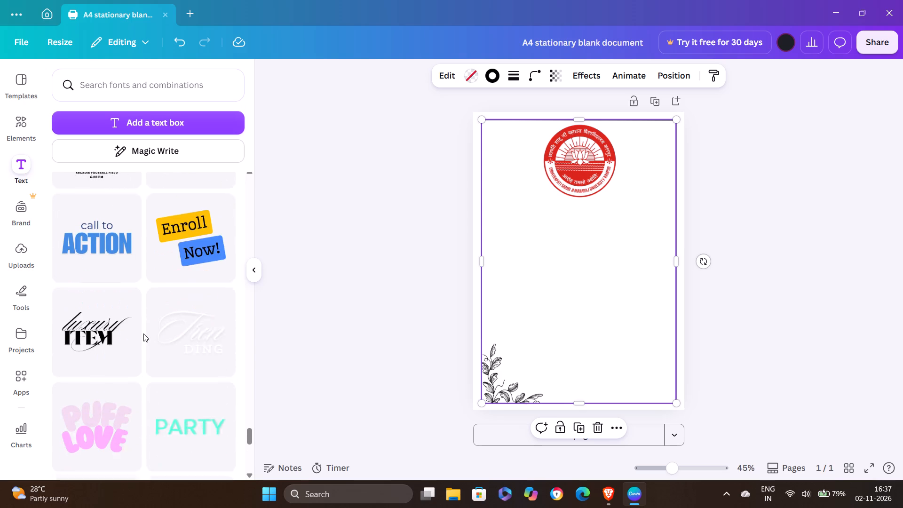
scroll(143, 333, "down", 4)
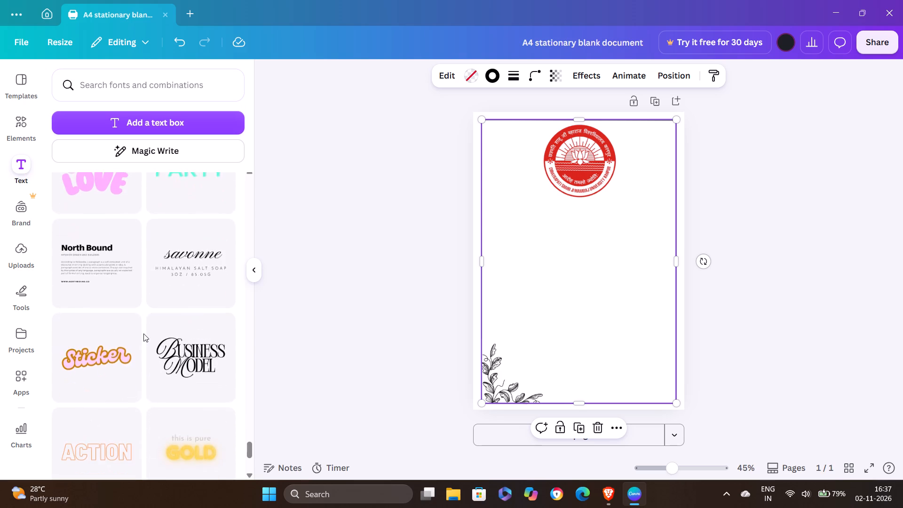
scroll(143, 333, "down", 3)
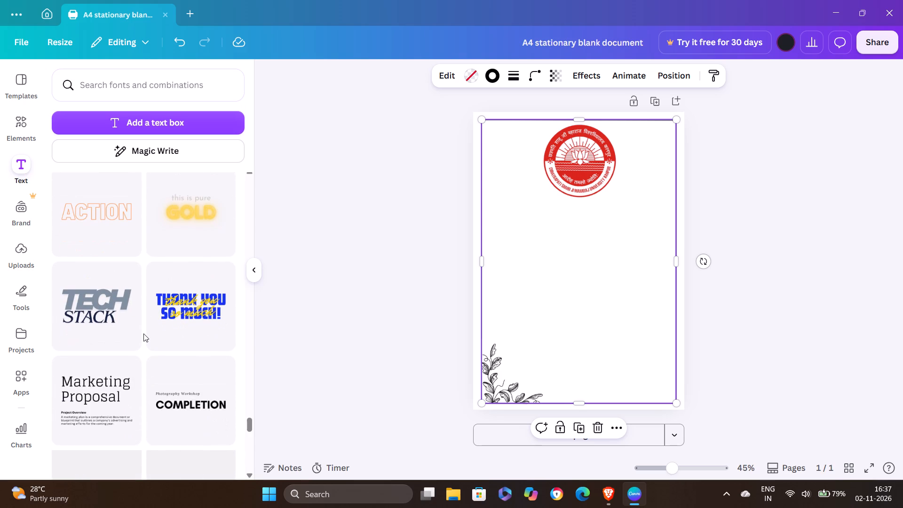
scroll(143, 333, "up", 12)
scroll(143, 333, "down", 2)
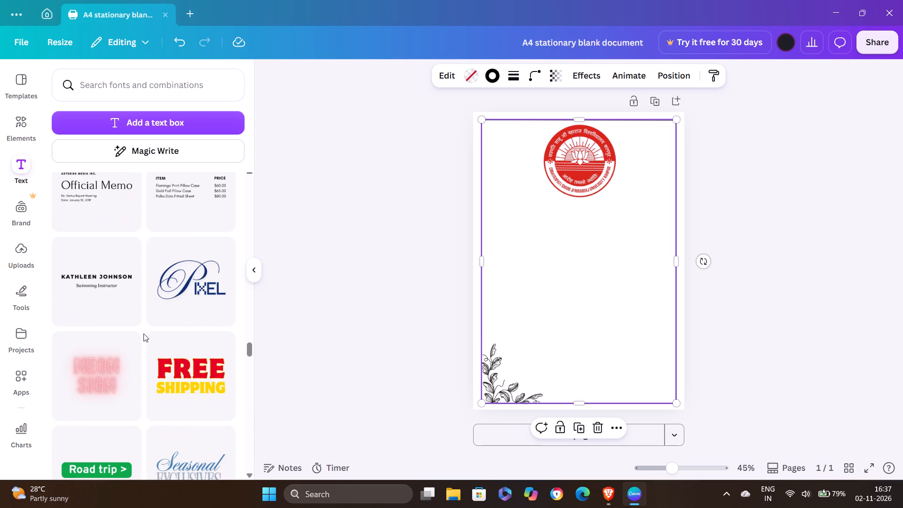
scroll(143, 333, "down", 1)
scroll(143, 333, "up", 4)
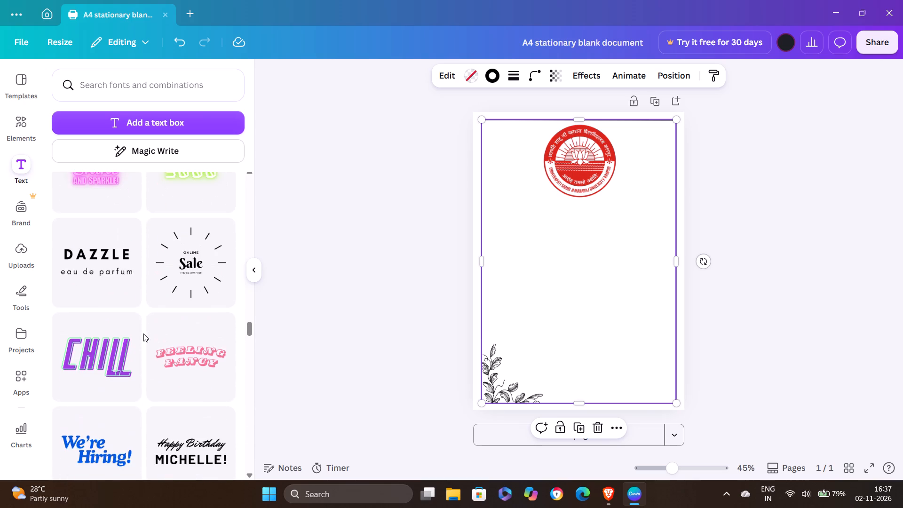
scroll(143, 333, "up", 4)
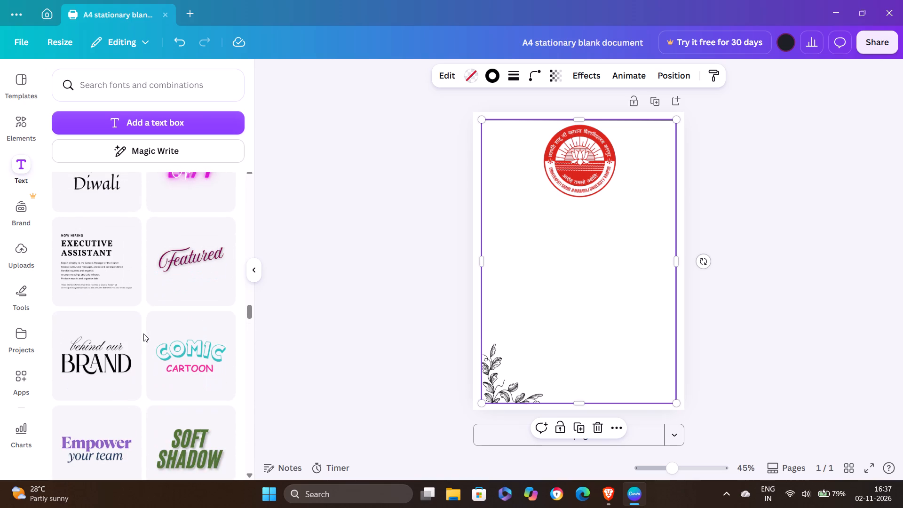
scroll(143, 333, "up", 12)
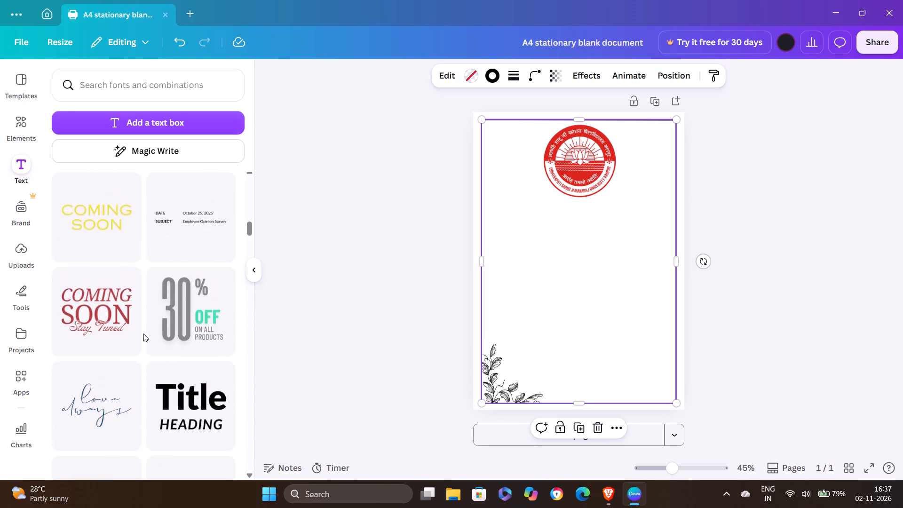
scroll(143, 333, "up", 6)
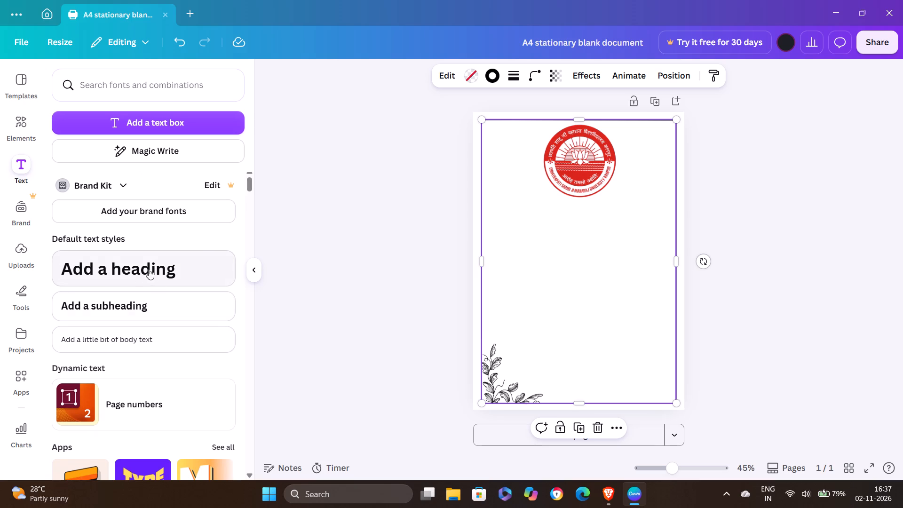
Add a subheading text to the page and replace its placeholder with "Chhatrapati Shahu", dismissing any interrupting notification.
left_click(125, 304)
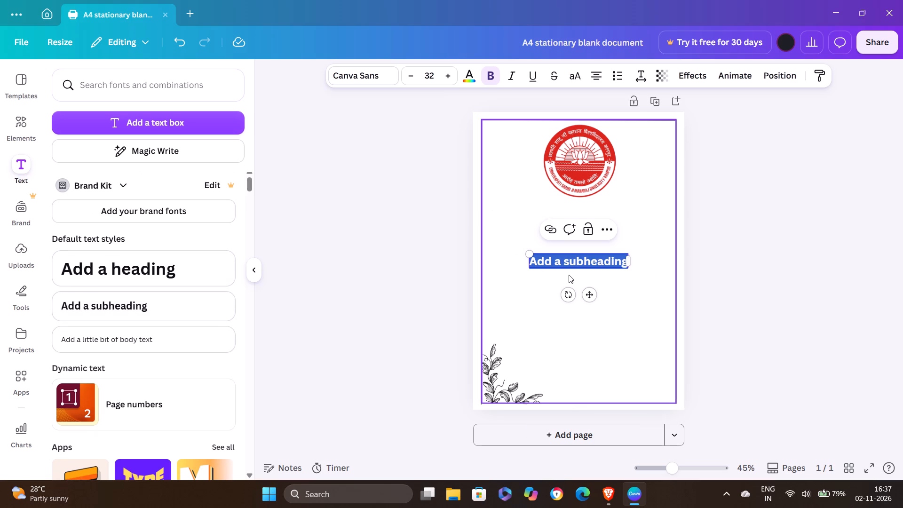
key("BackSpace")
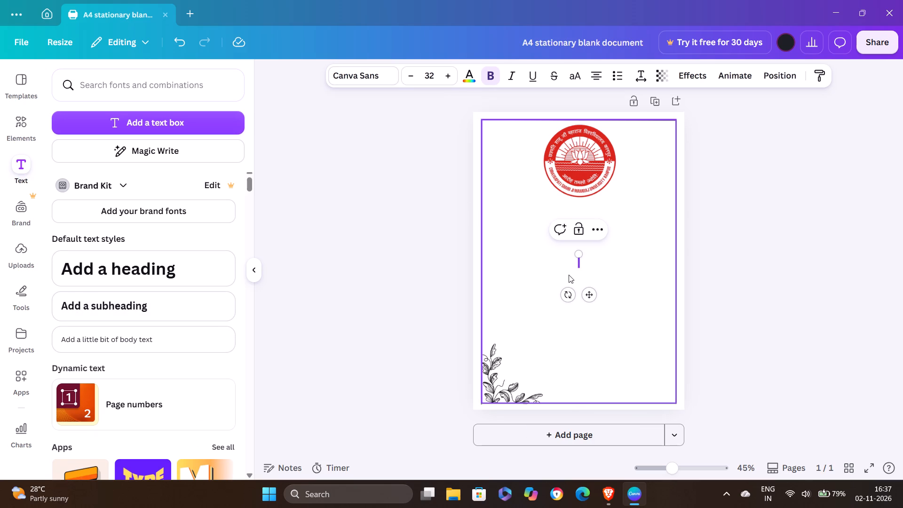
key("shift+c")
type("hhatrapati")
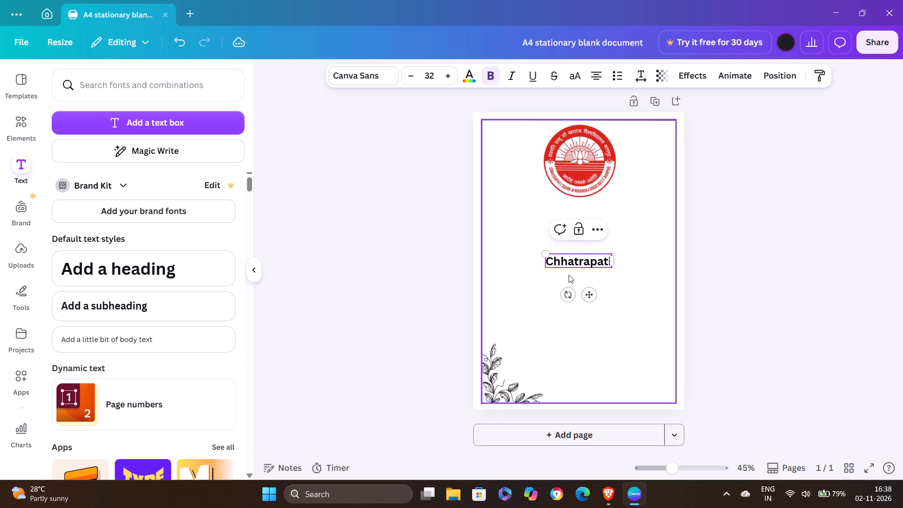
key("space")
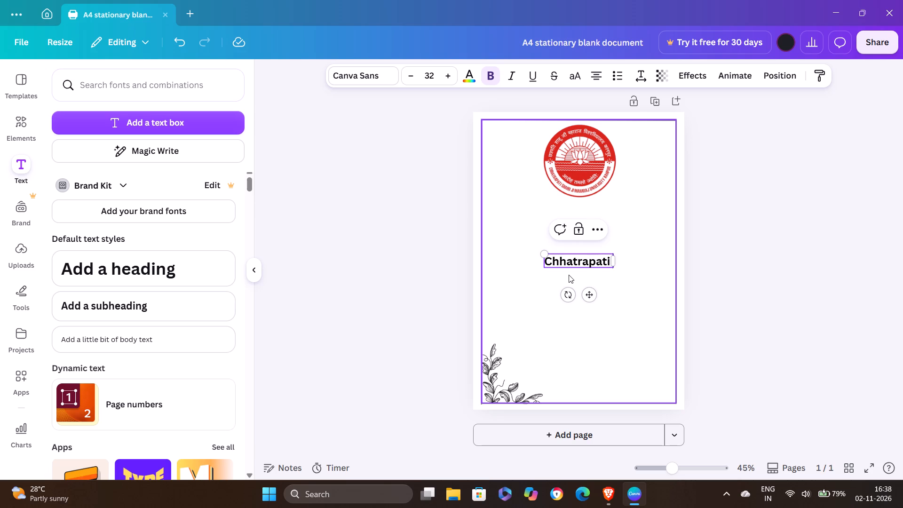
key("shift+s")
type("ha")
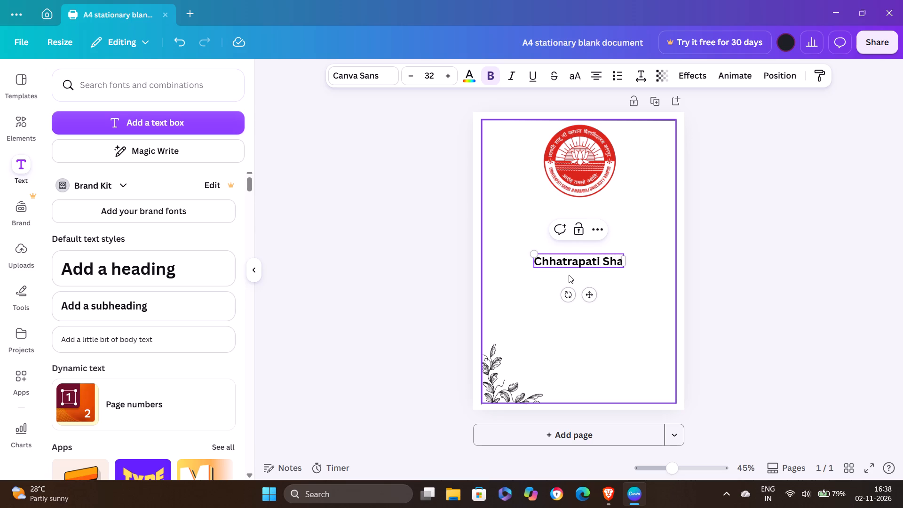
type("hu")
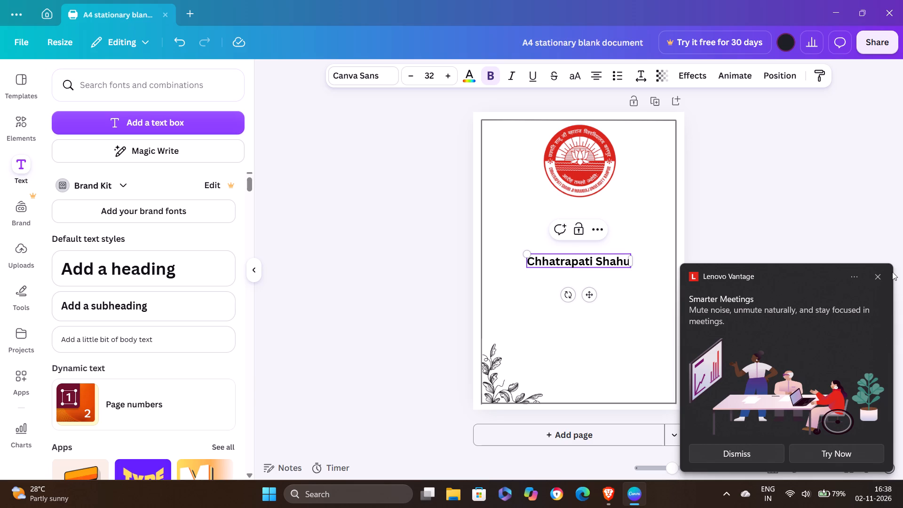
left_click(876, 277)
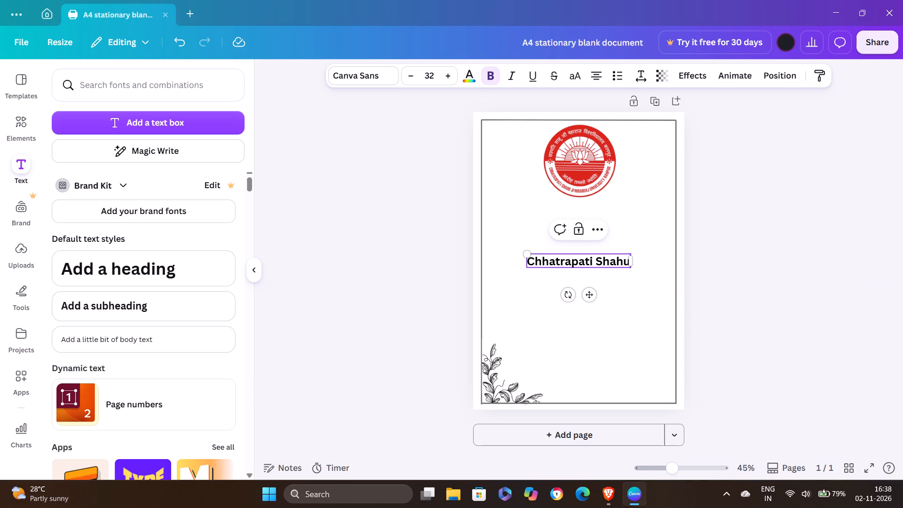
left_click(587, 264)
Move the "Chhatrapati Shahu" text up to just below the logo, close to the border's left side.
left_click_drag(586, 293, 559, 256)
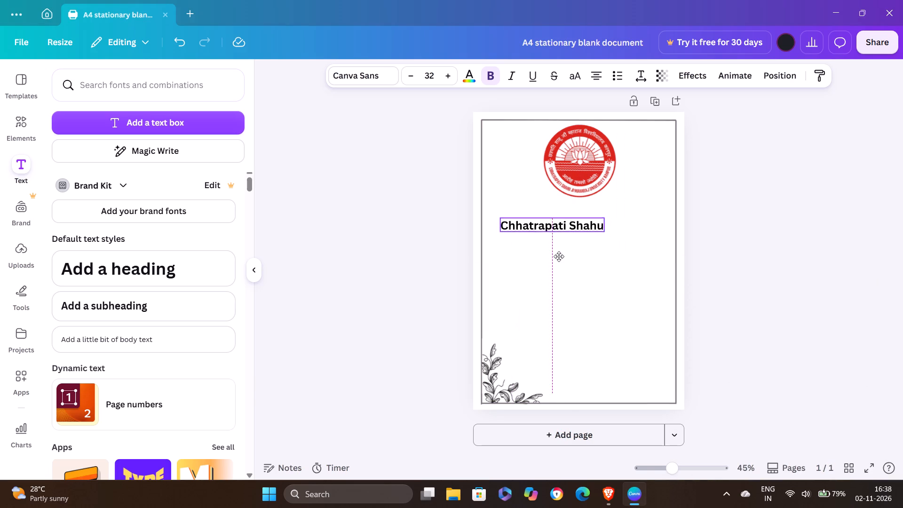
left_click_drag(559, 256, 553, 253)
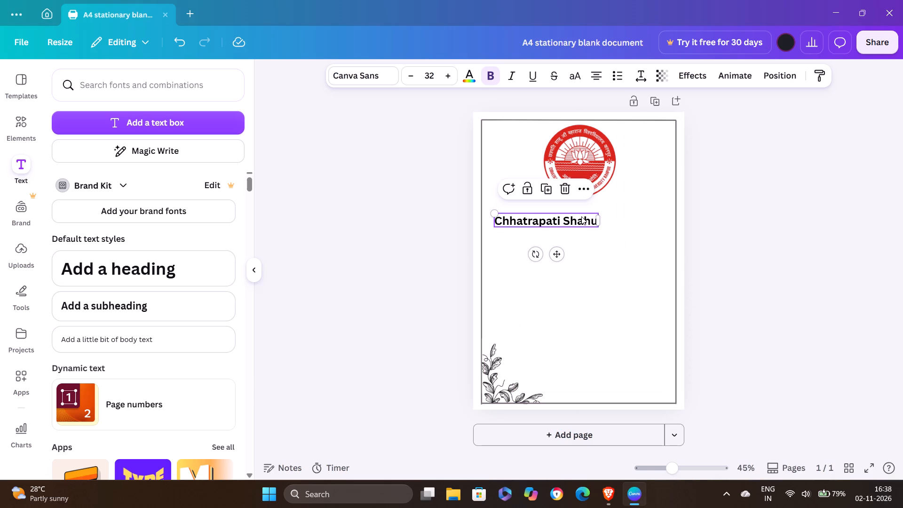
Extend the text below the logo so that it reads "Chhatrapati Shahu ji Maharaj University".
double_click(581, 216)
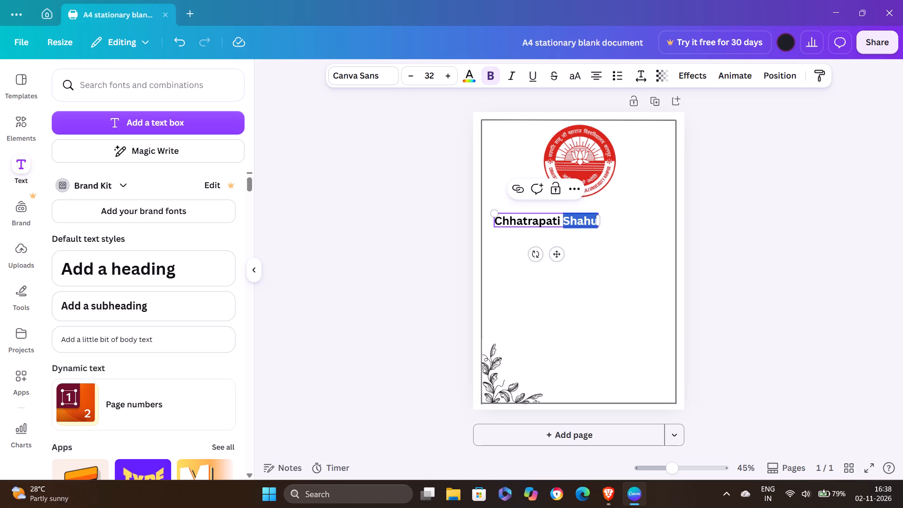
left_click(581, 216)
key("Right")
key("Right")
key("Right")
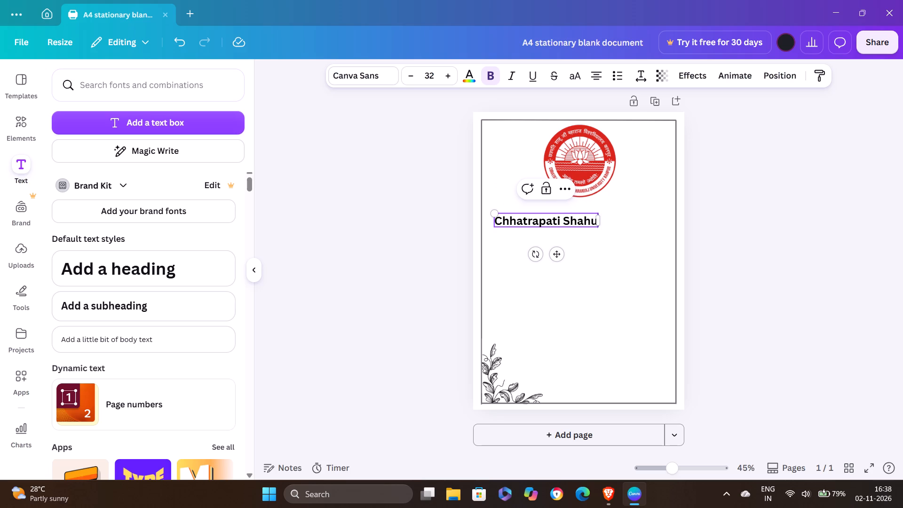
key("Right")
key("space")
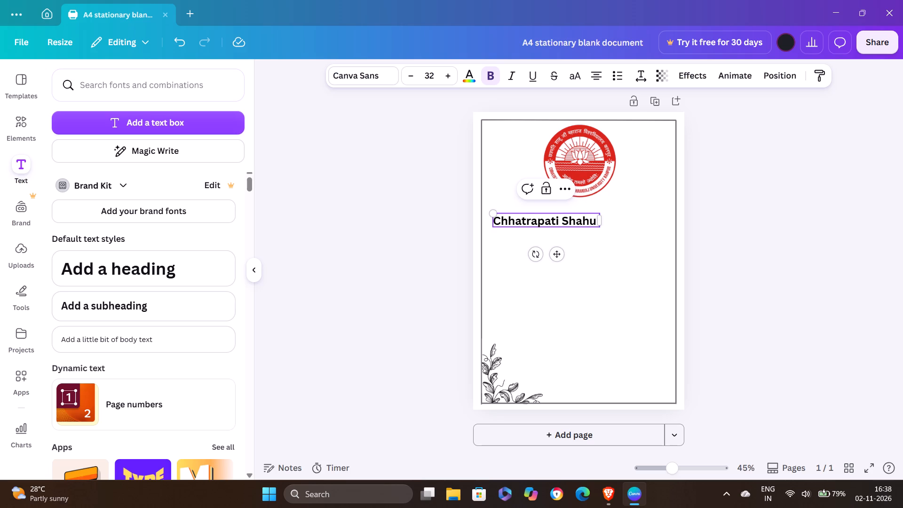
type("ji")
key("space")
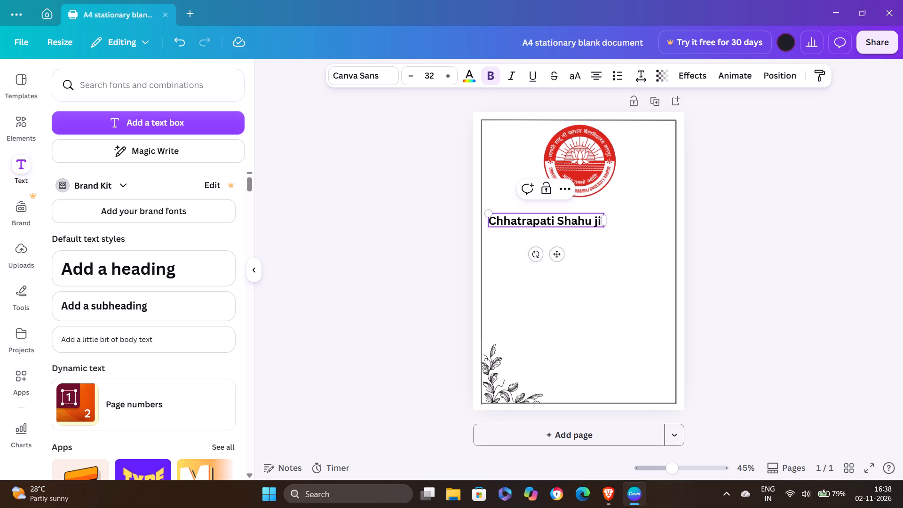
type("Ma")
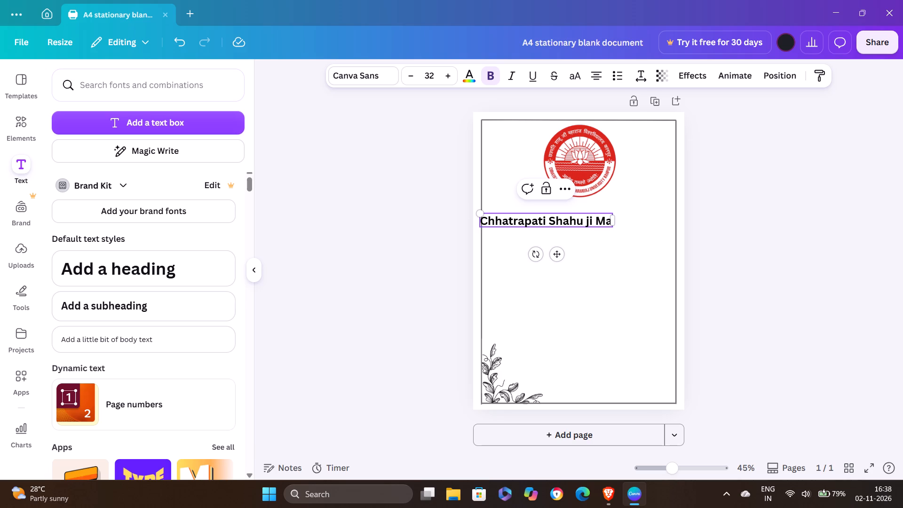
type("haraj")
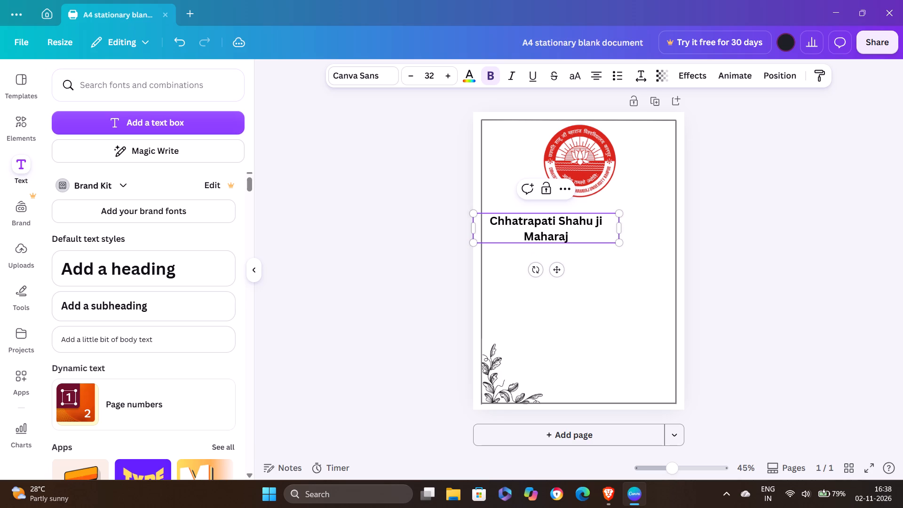
key("space")
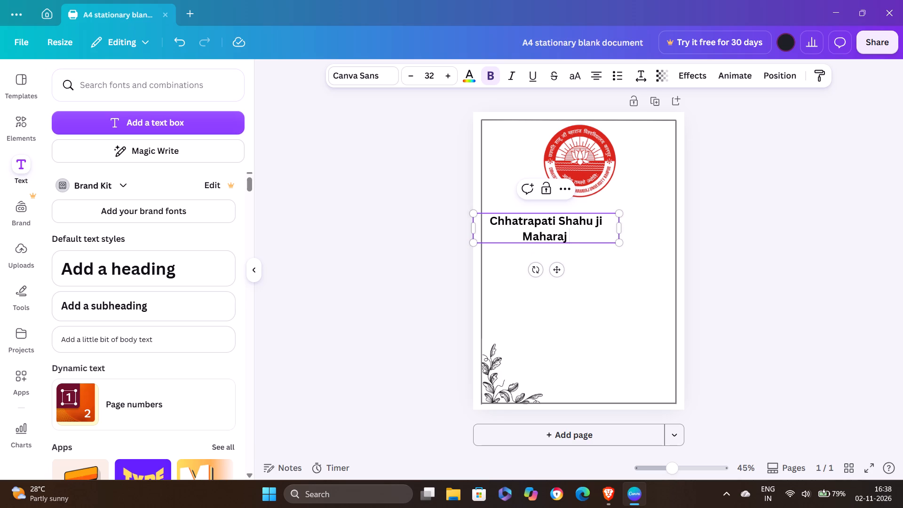
type("Univ")
type("ersity")
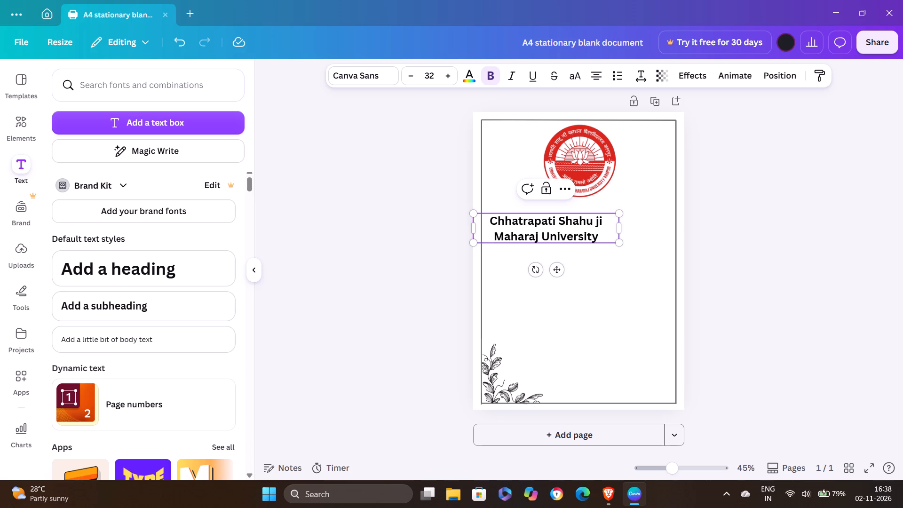
Widen the university name's text box to about 22 so the whole name fits on a single line.
left_click_drag(619, 230, 704, 210)
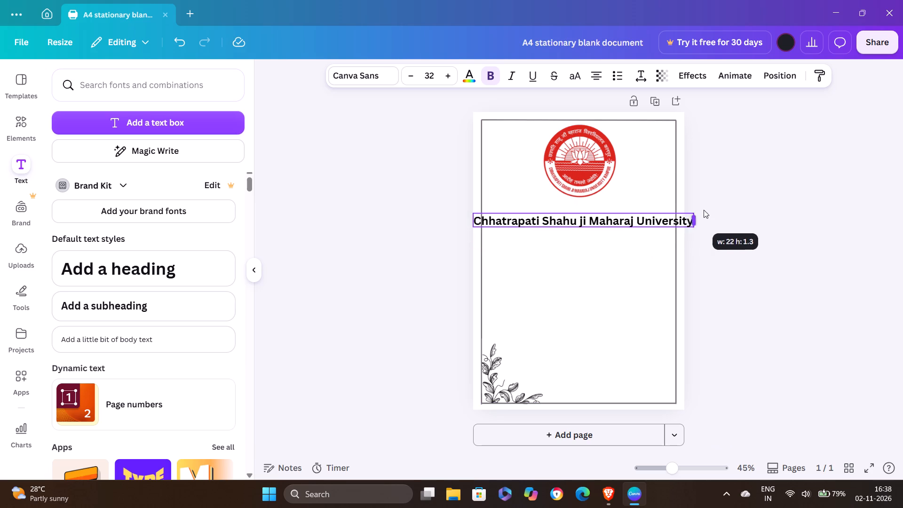
left_click_drag(704, 210, 695, 210)
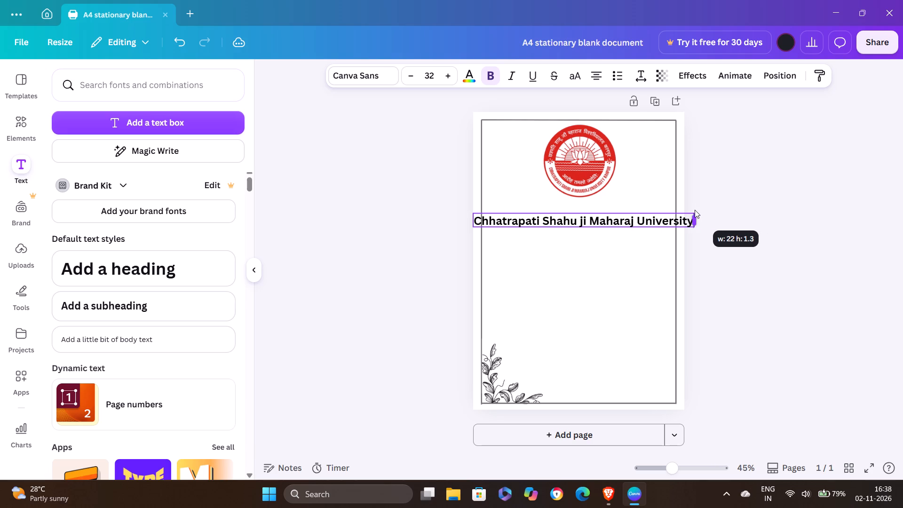
left_click_drag(695, 210, 692, 211)
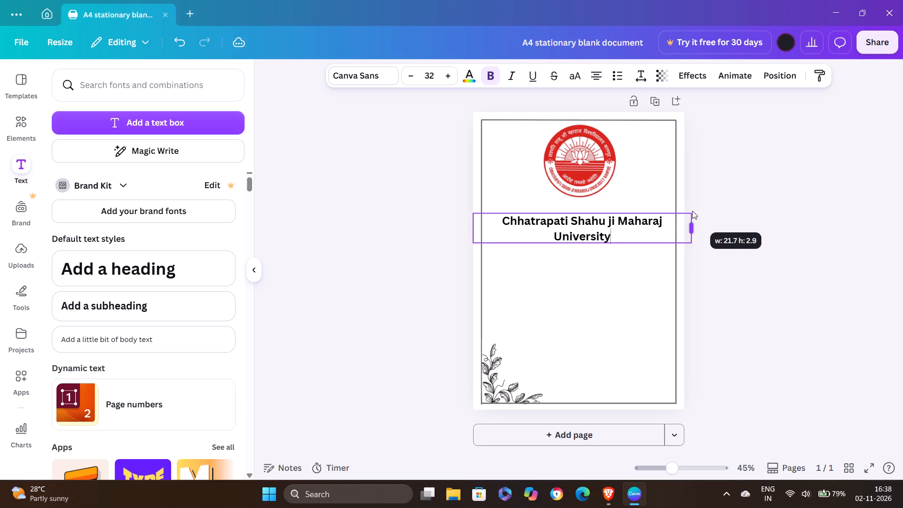
left_click_drag(692, 211, 696, 210)
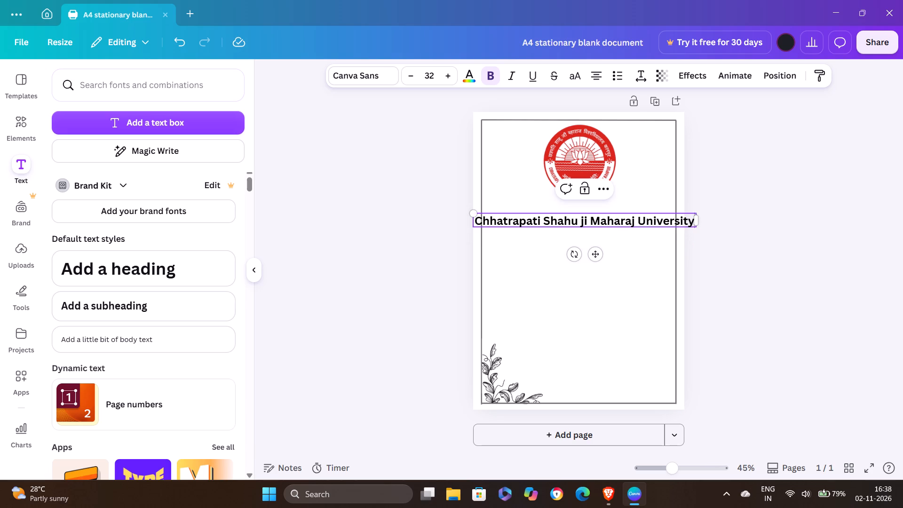
Scale the university name down to a font size of about 28.3, keeping it on one line.
left_click_drag(470, 214, 485, 216)
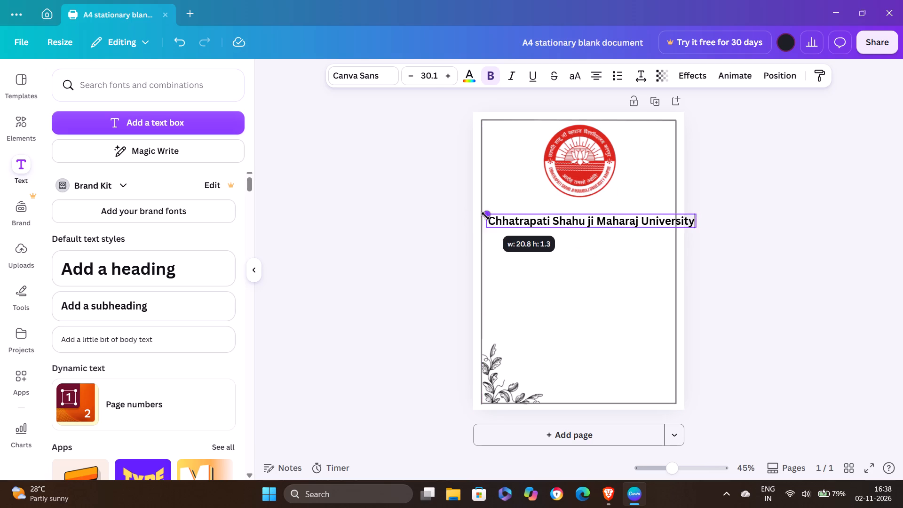
left_click_drag(485, 216, 504, 218)
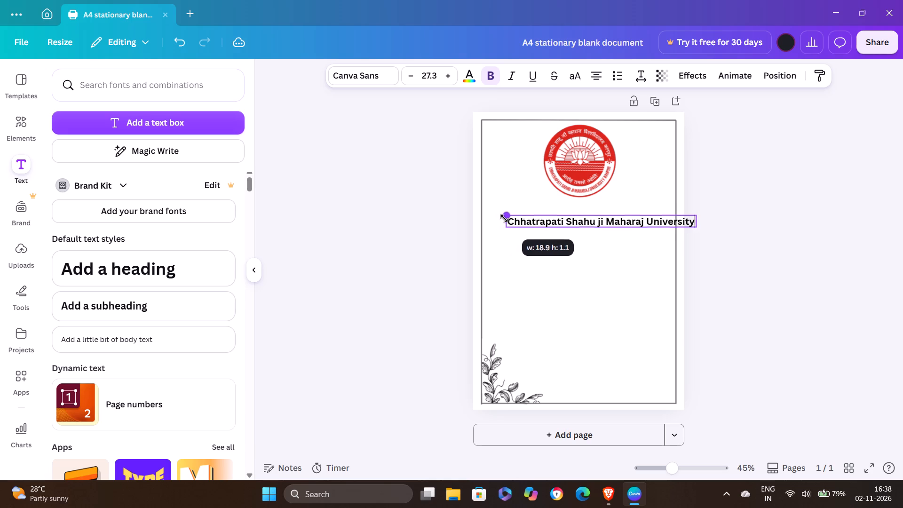
left_click_drag(504, 218, 491, 214)
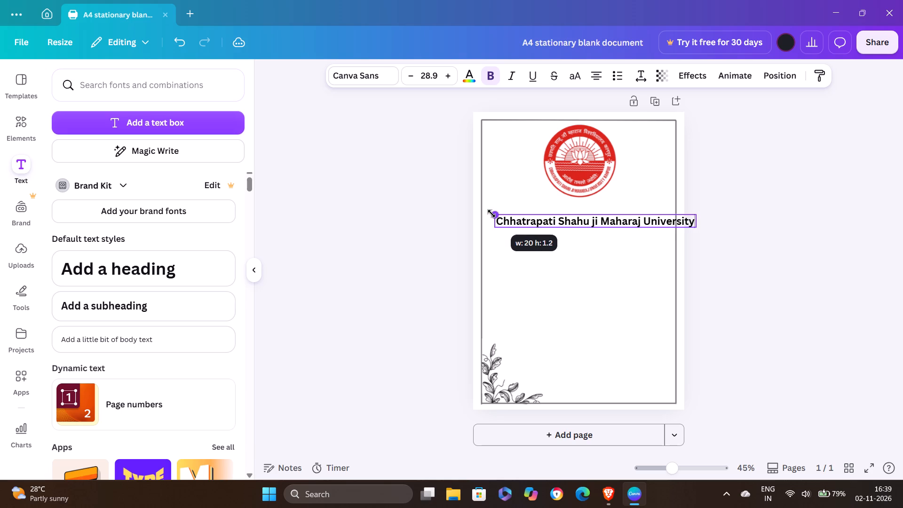
left_click_drag(491, 214, 497, 214)
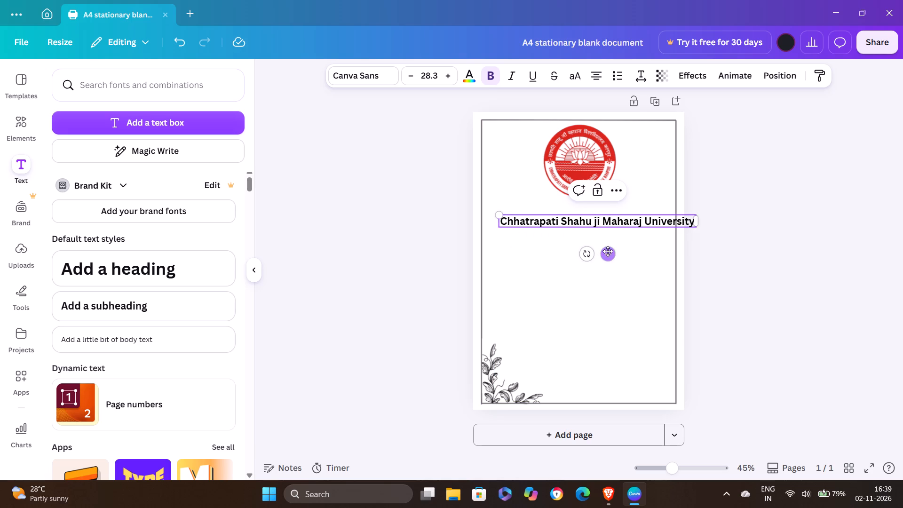
Move the university name up directly beneath the logo, aligned between the border's two sides.
left_click_drag(608, 254, 587, 246)
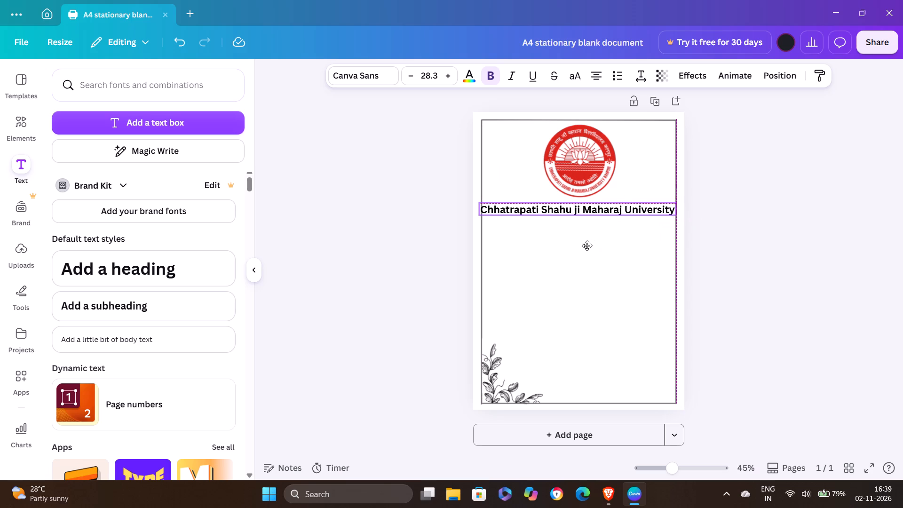
left_click_drag(587, 246, 590, 246)
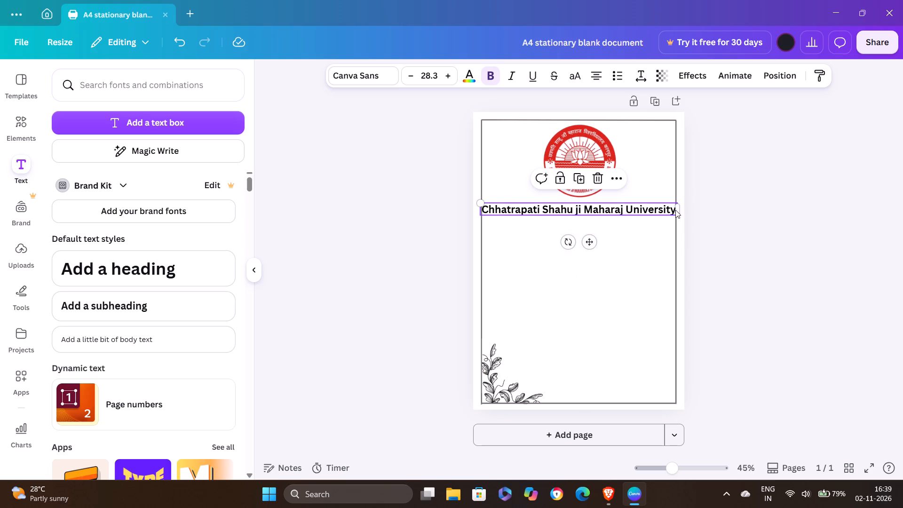
left_click(678, 206)
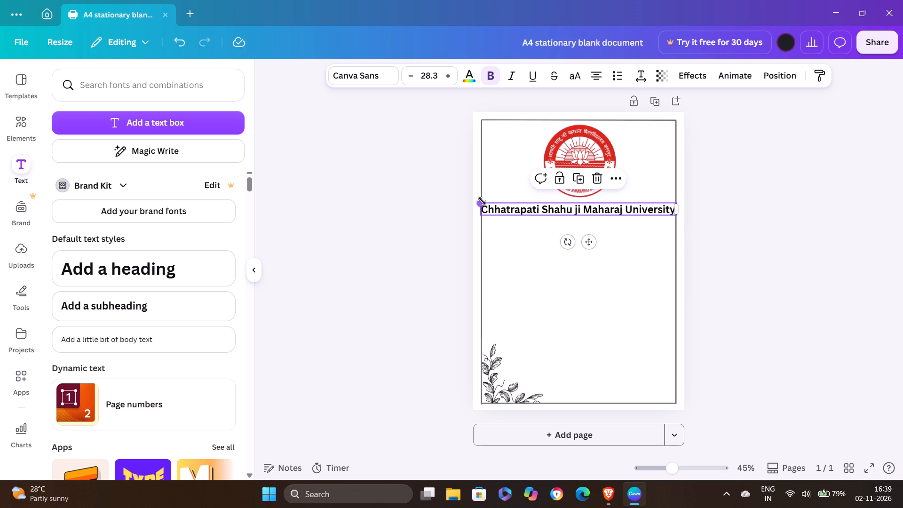
Scale the university name down further to a font size of about 26.3 to leave room inside the border.
left_click_drag(482, 201, 493, 202)
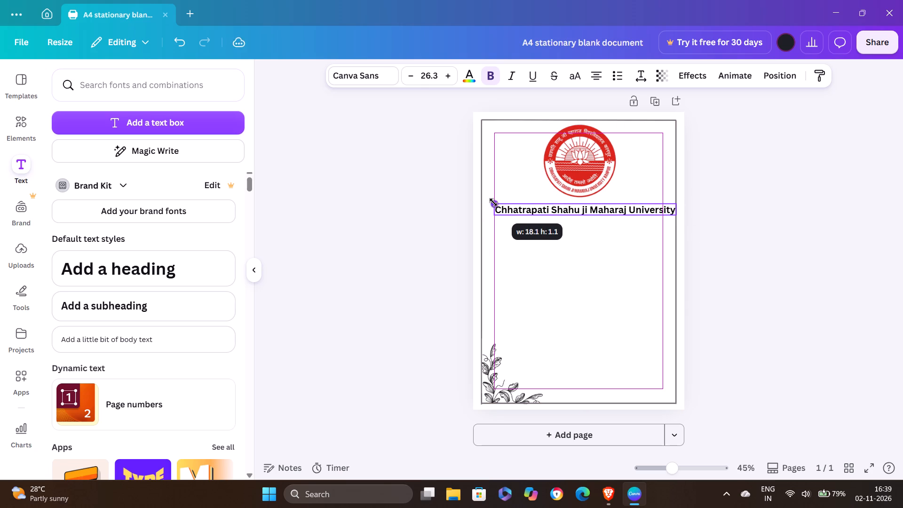
left_click_drag(493, 202, 498, 203)
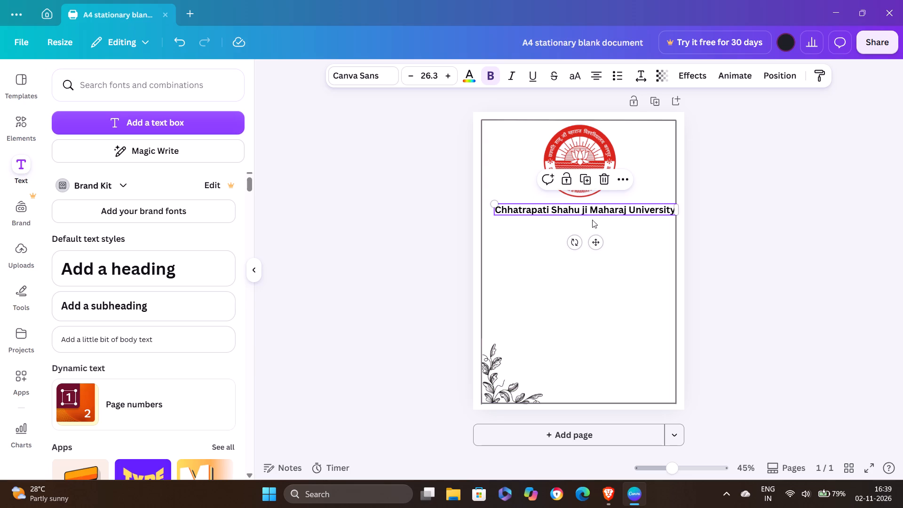
Center the university name horizontally on the page under the logo, with equal gaps to both border sides, and deselect it.
left_click_drag(595, 248, 586, 245)
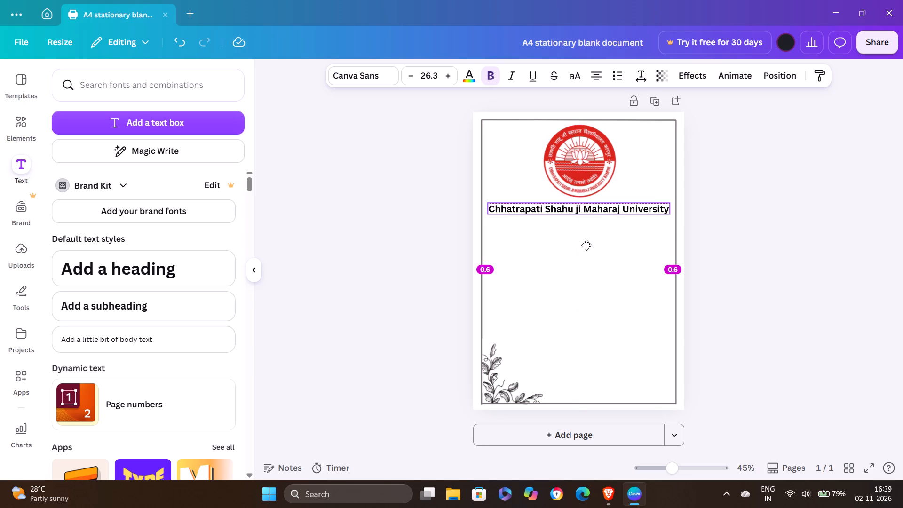
left_click_drag(586, 245, 587, 245)
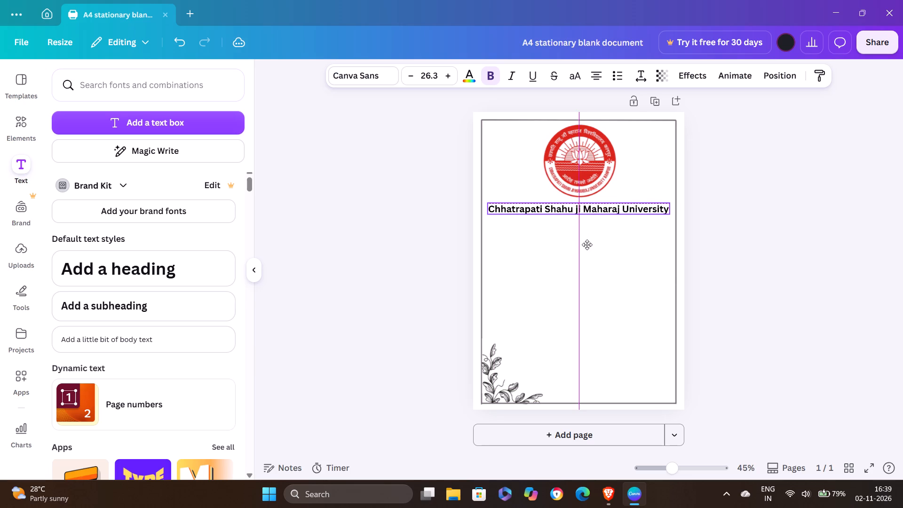
left_click_drag(587, 245, 588, 245)
left_click(625, 276)
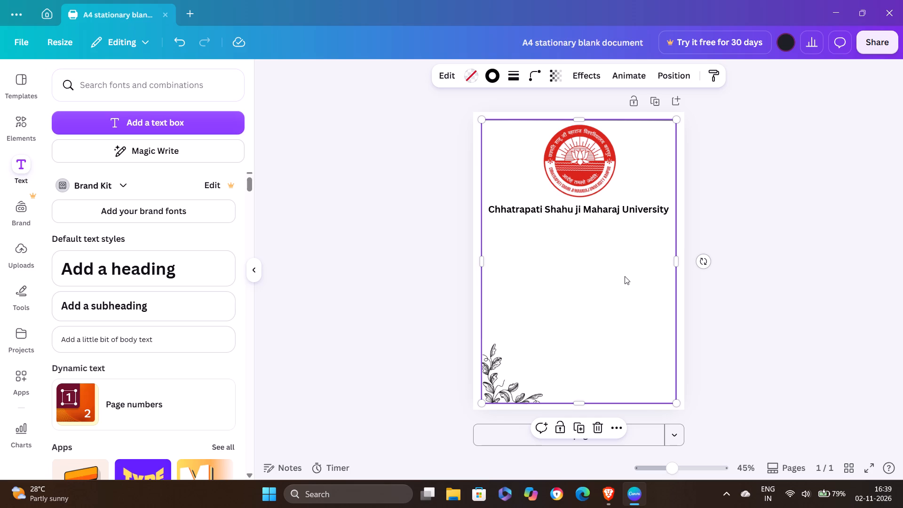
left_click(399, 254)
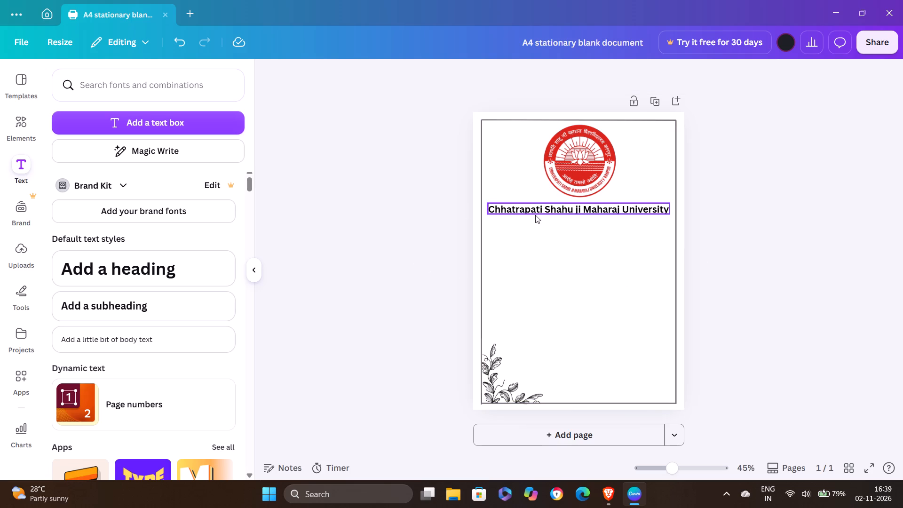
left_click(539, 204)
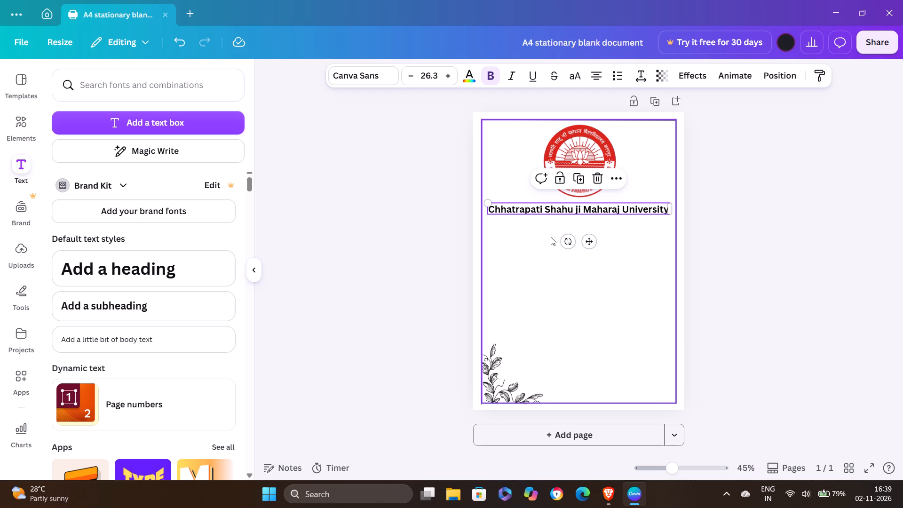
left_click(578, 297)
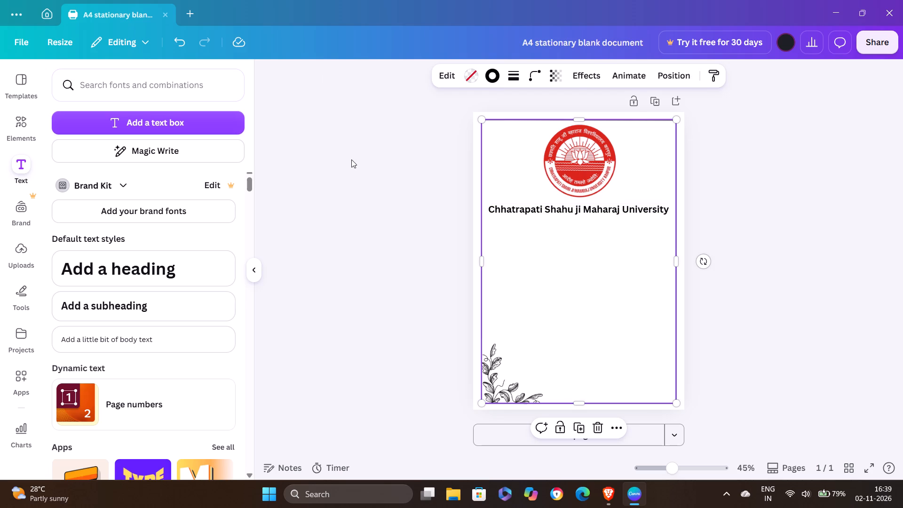
Add a body text box reading "University Institute of Engineering & Technology" below the university name.
left_click(118, 341)
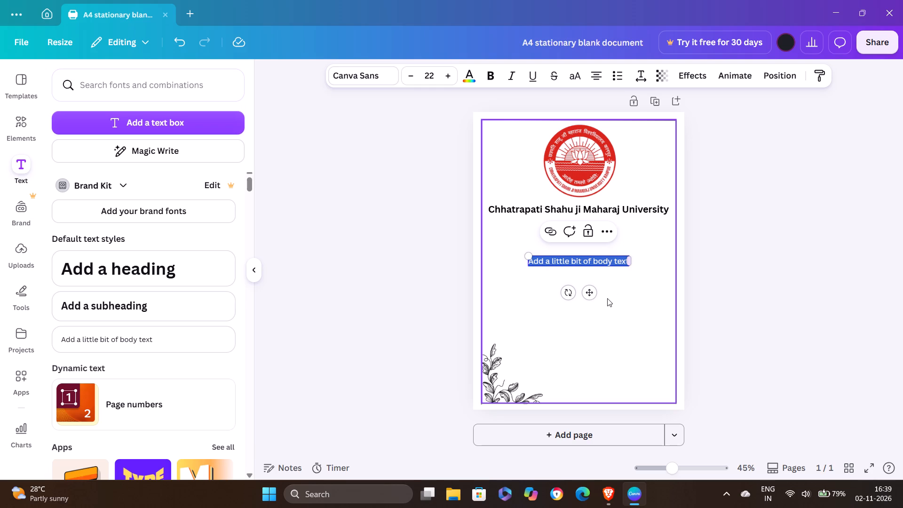
key("BackSpace")
key("shift+u")
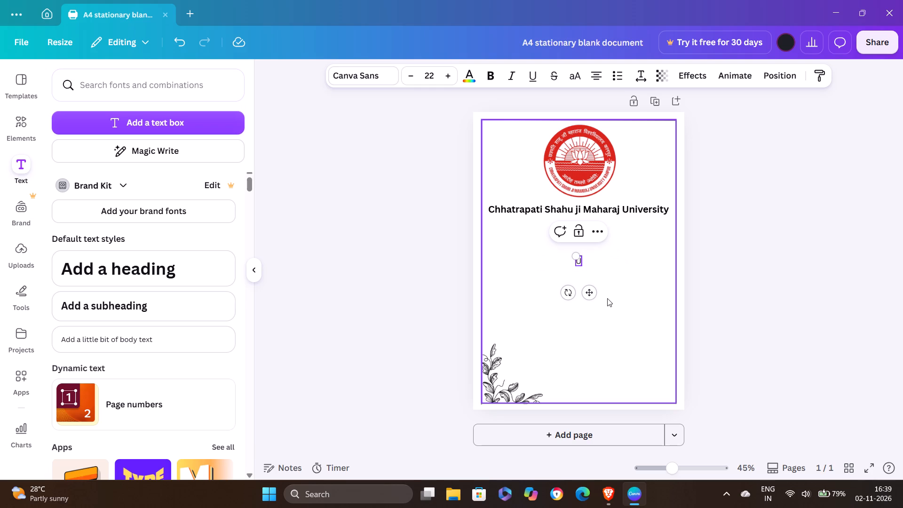
key("n")
key("i")
type("versity")
key("space")
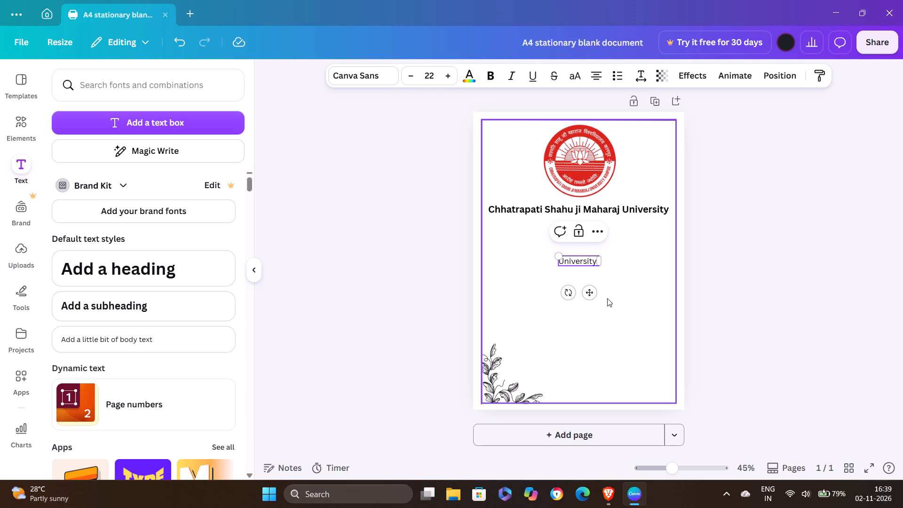
key("shift+i")
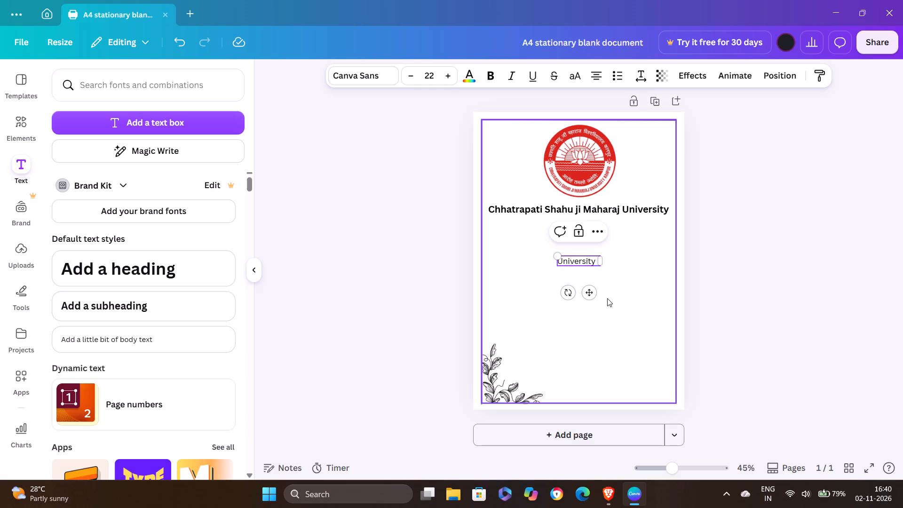
key("n")
key("s")
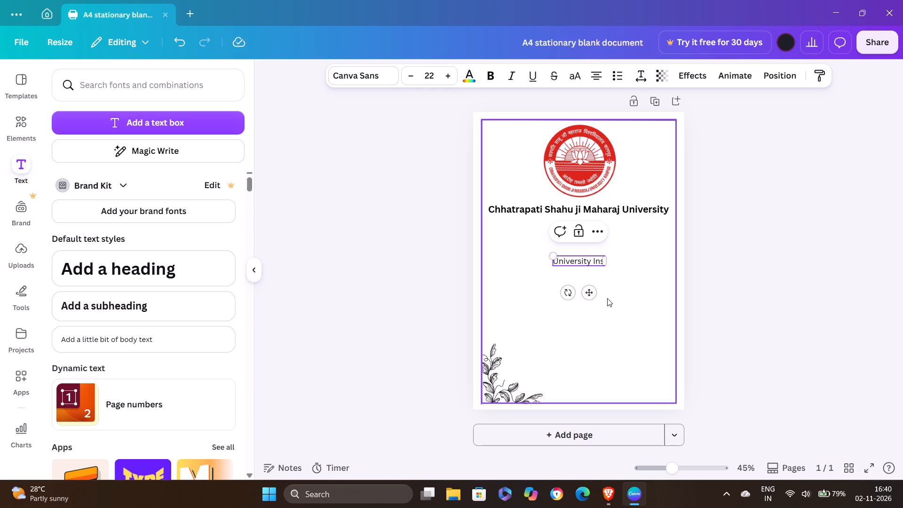
key("t")
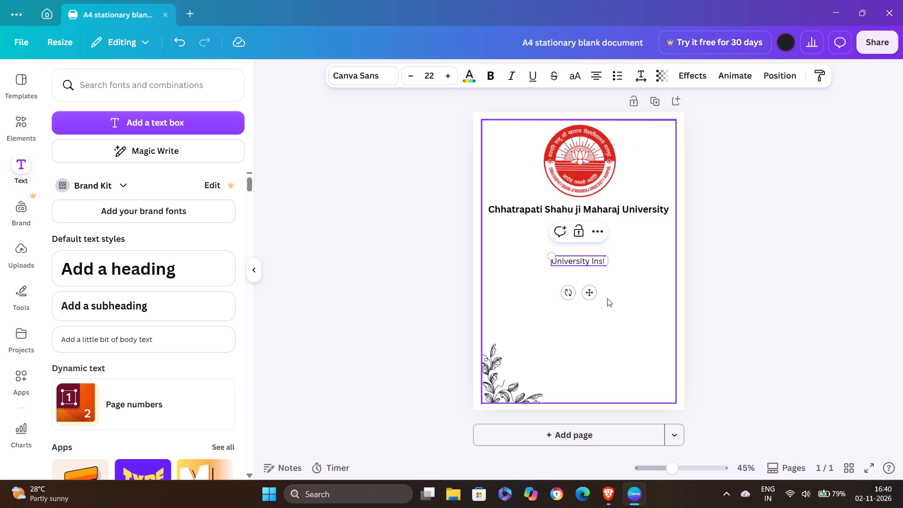
type("it")
key("u")
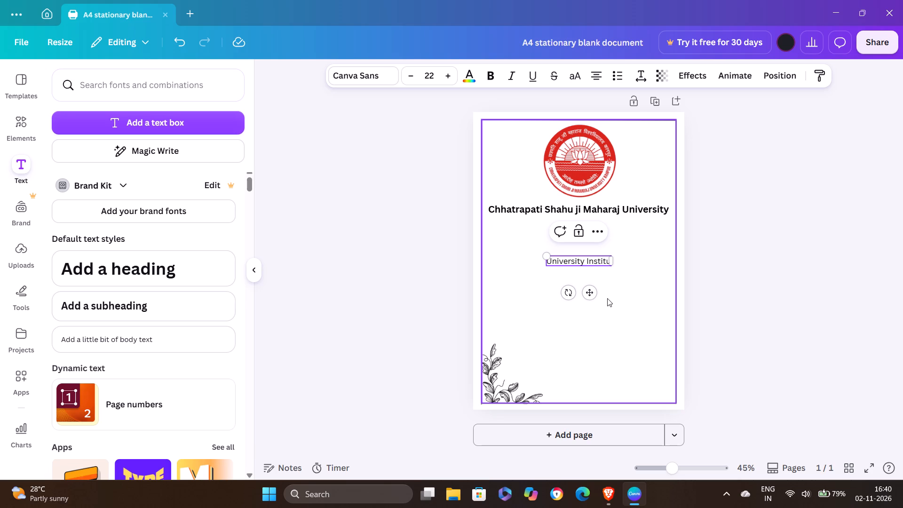
type("te")
key("space")
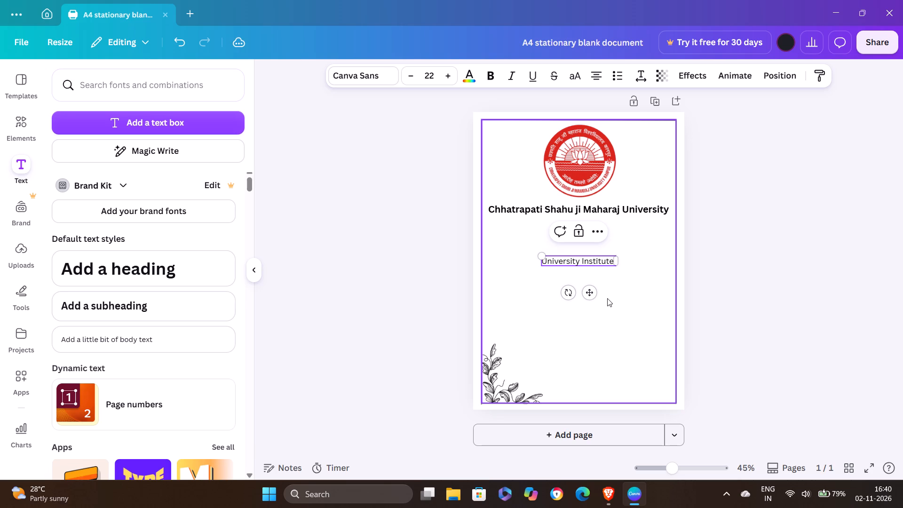
type("of")
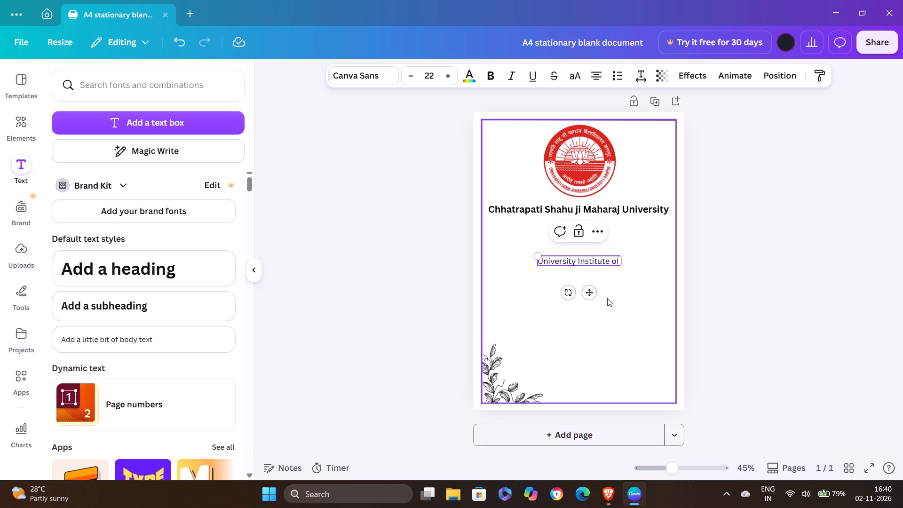
key("space")
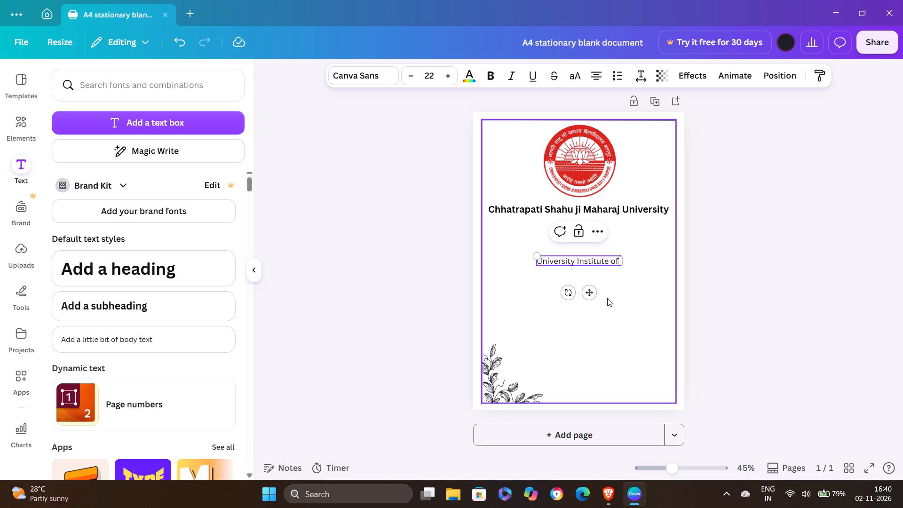
type("Engin")
type("eee")
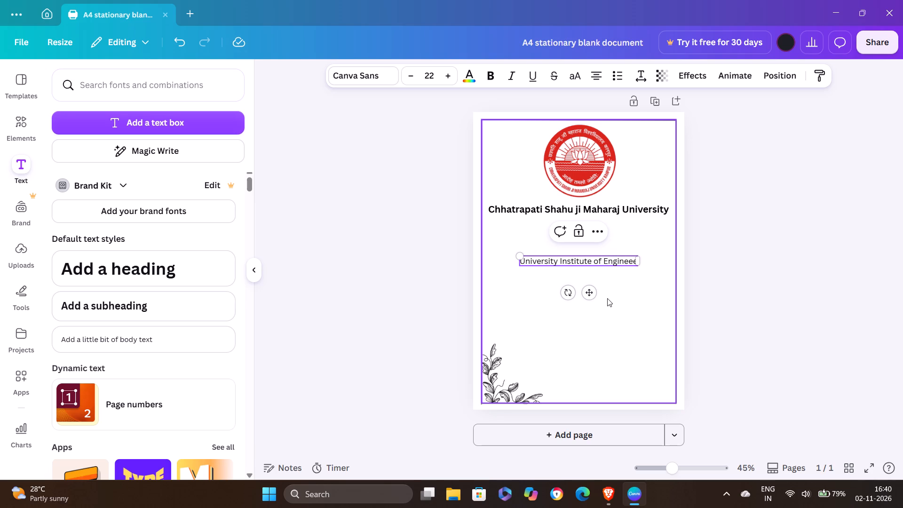
key("BackSpace")
type("ring")
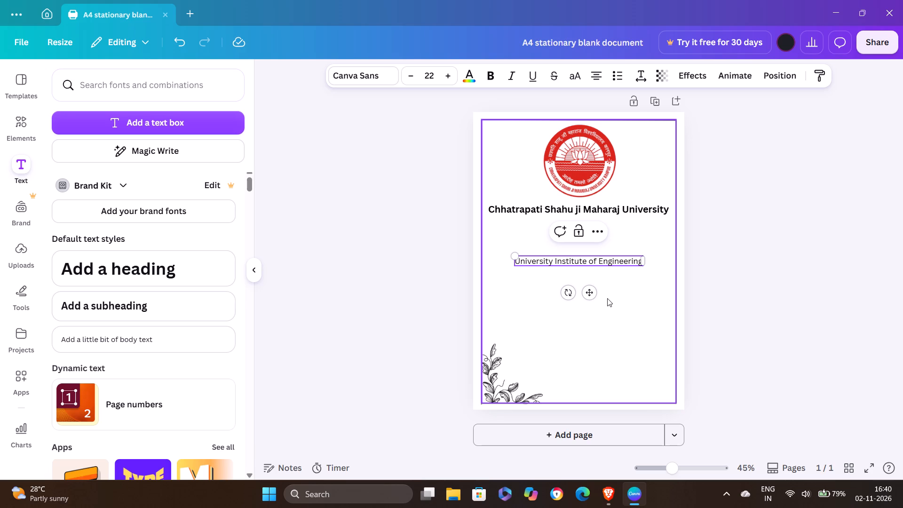
key("space")
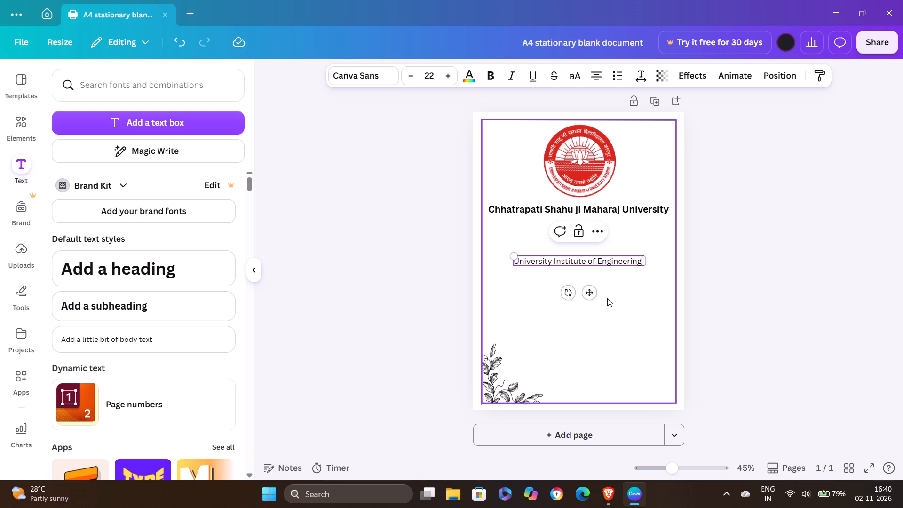
type("&")
key("space")
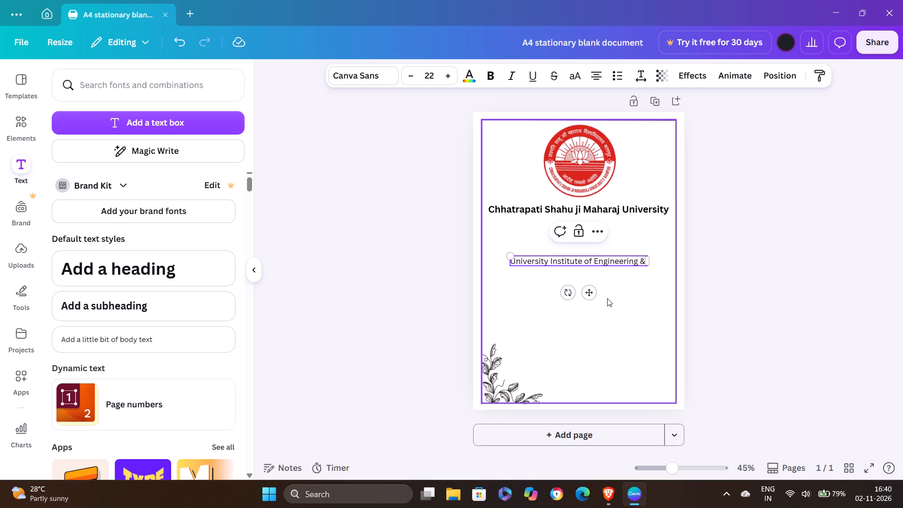
key("shift+t")
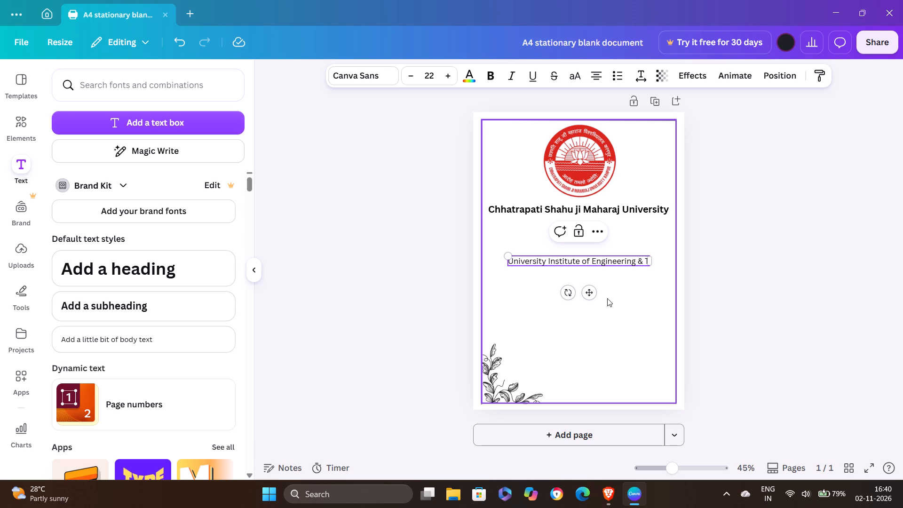
type("ech")
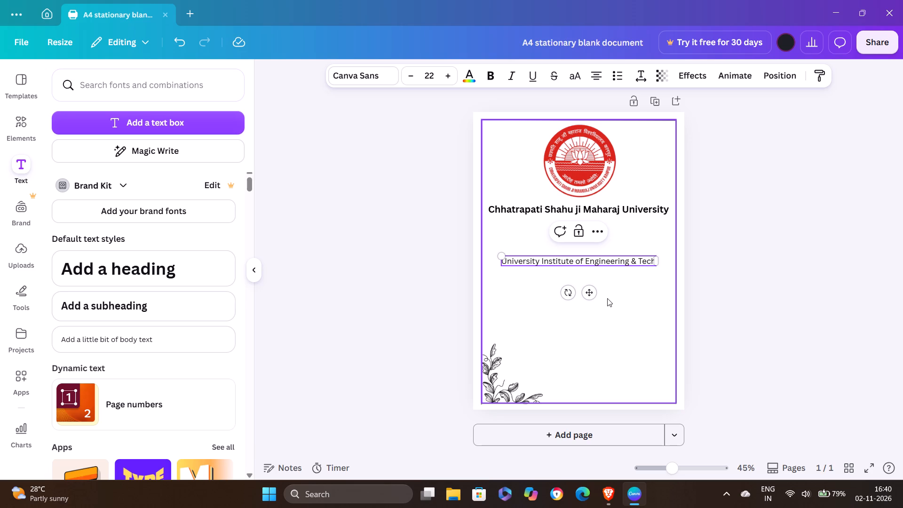
key("o")
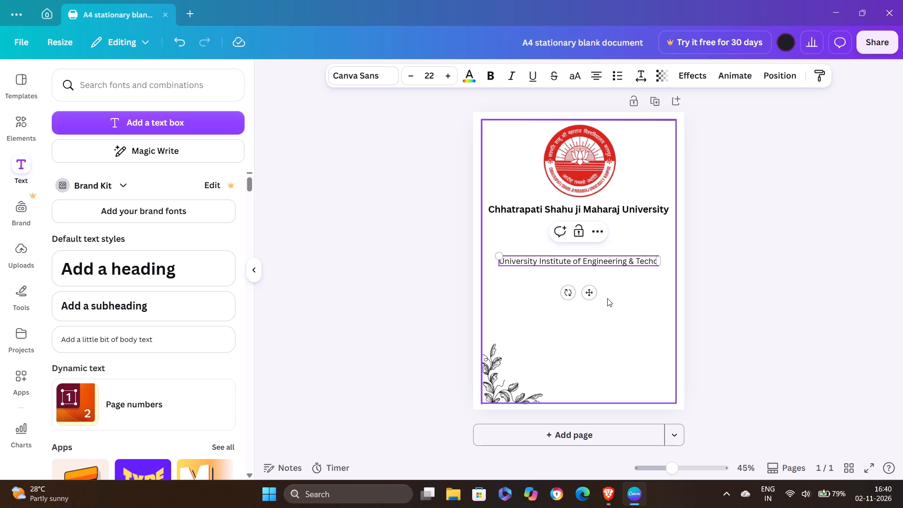
key("BackSpace")
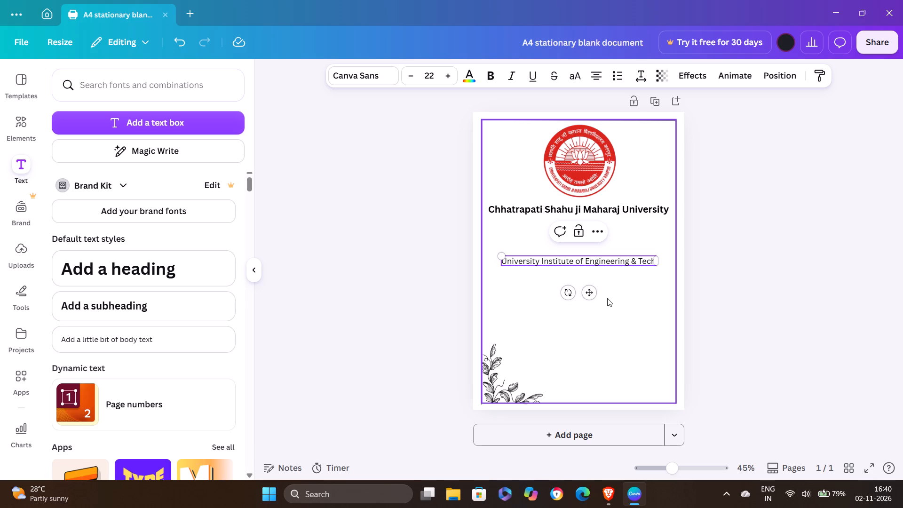
type("no")
type("logy")
left_click(604, 337)
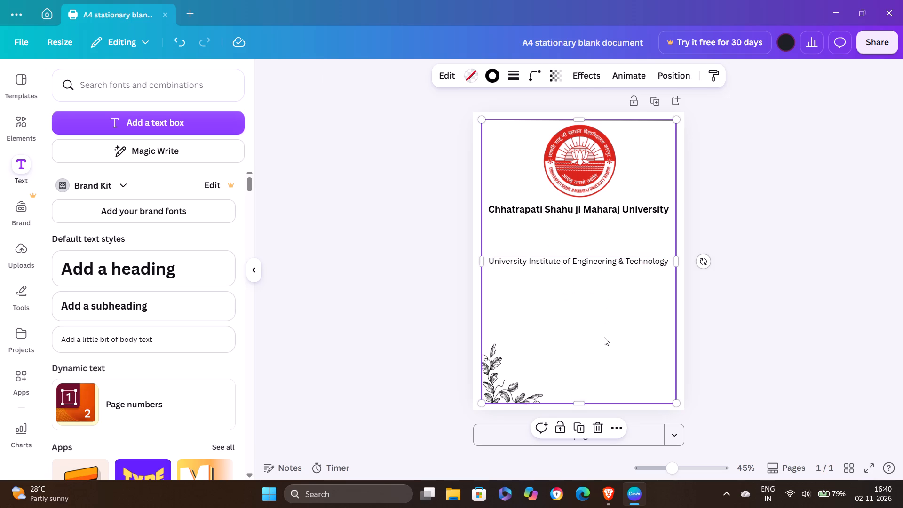
Move the institute name up directly beneath the university name.
left_click_drag(611, 259, 612, 221)
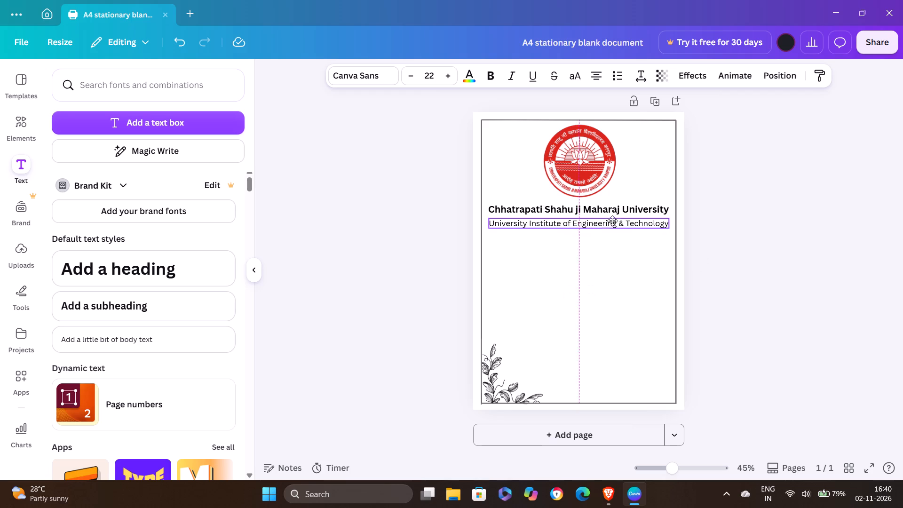
left_click_drag(612, 221, 612, 220)
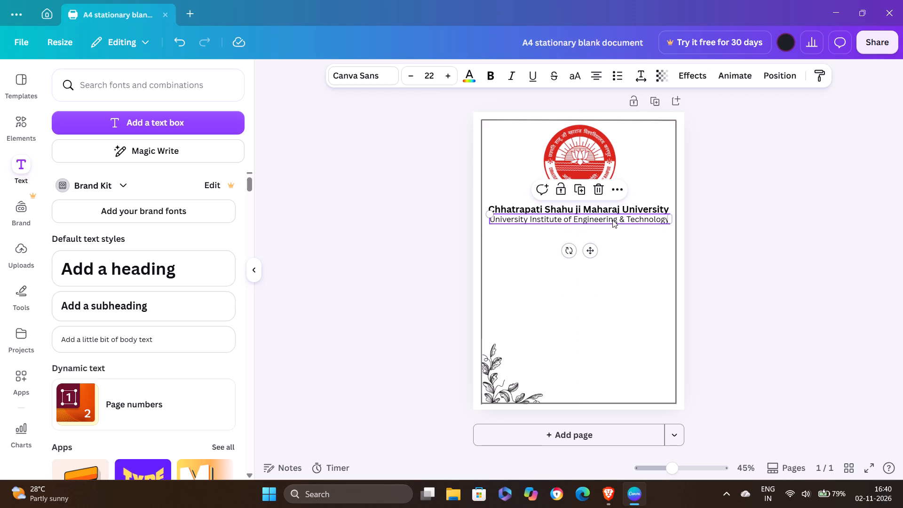
Scale the institute name down to a font size of about 20, making it narrower than the university name.
left_click_drag(491, 215, 498, 217)
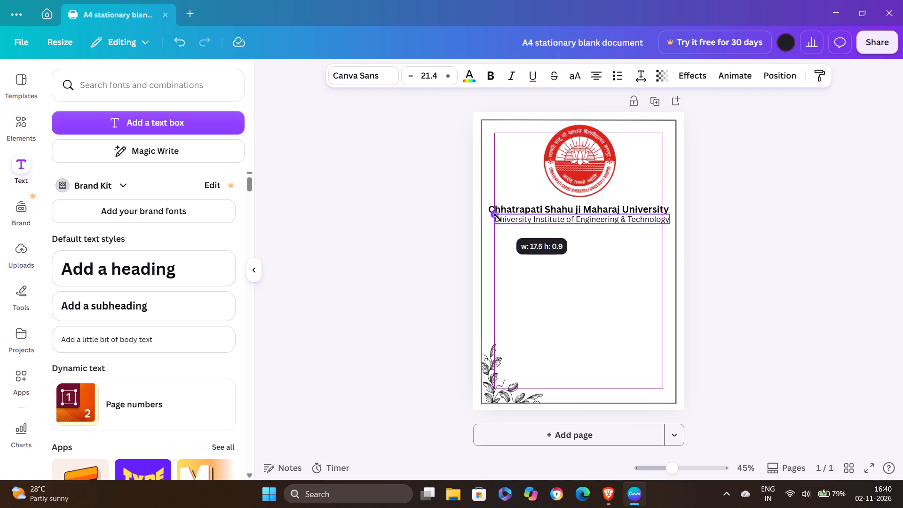
left_click_drag(498, 217, 507, 220)
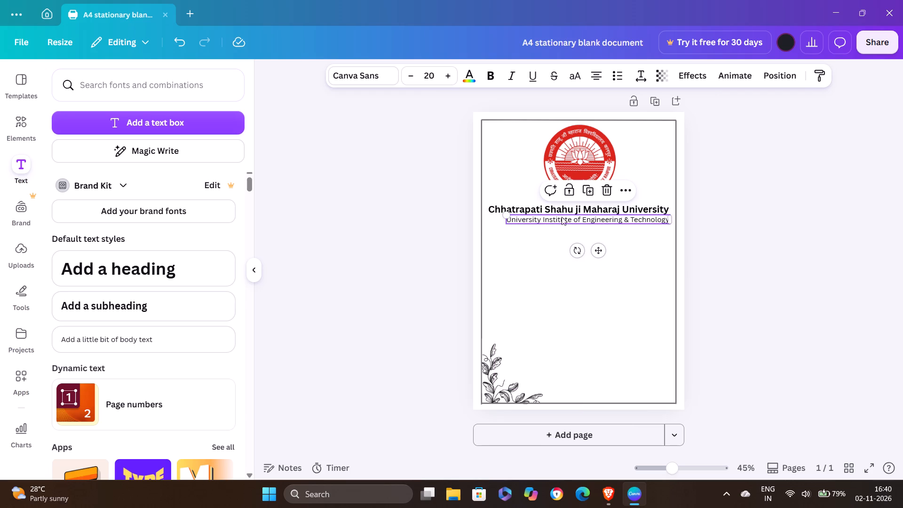
Center the institute name horizontally on the page, touching the bottom of the university name, and deselect it.
left_click_drag(594, 217, 589, 219)
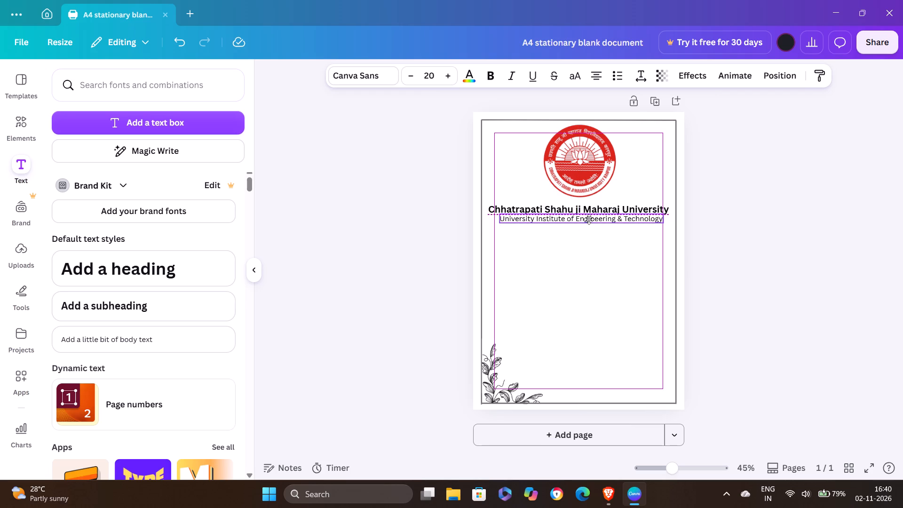
left_click_drag(589, 219, 589, 218)
left_click_drag(589, 218, 587, 218)
left_click_drag(587, 218, 585, 218)
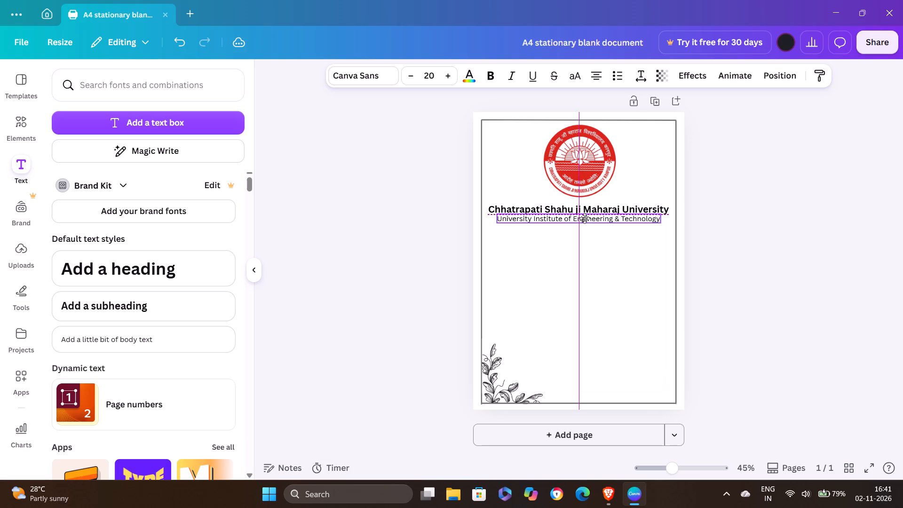
left_click_drag(585, 218, 584, 218)
left_click_drag(584, 218, 585, 218)
left_click(625, 320)
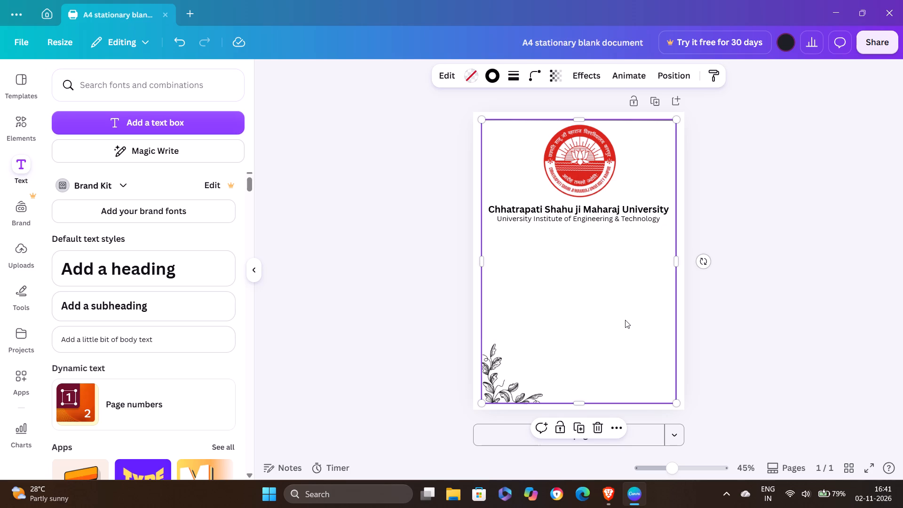
Nudge the institute name slightly down to leave a small gap below the university name.
left_click(589, 220)
key("Down")
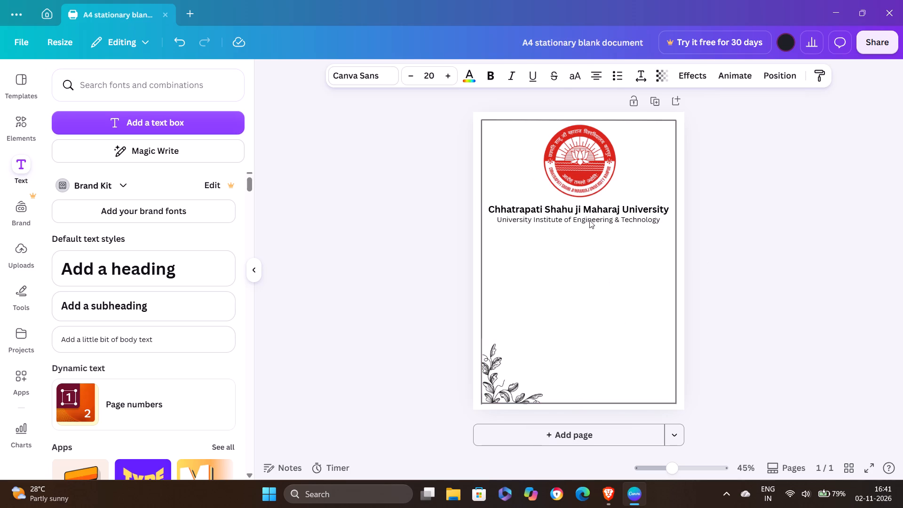
Nudge the institute name down a little more to widen the gap below the university name, and deselect it.
left_click(599, 306)
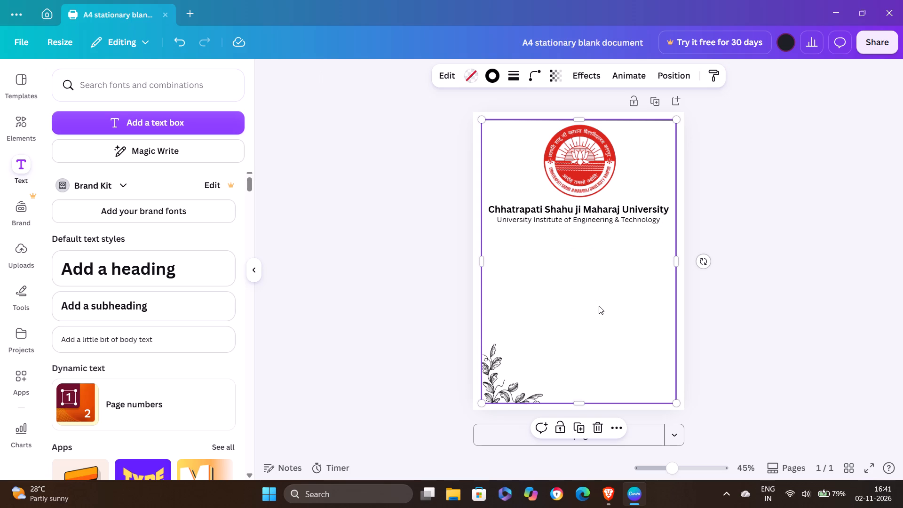
left_click(591, 217)
left_click(591, 217)
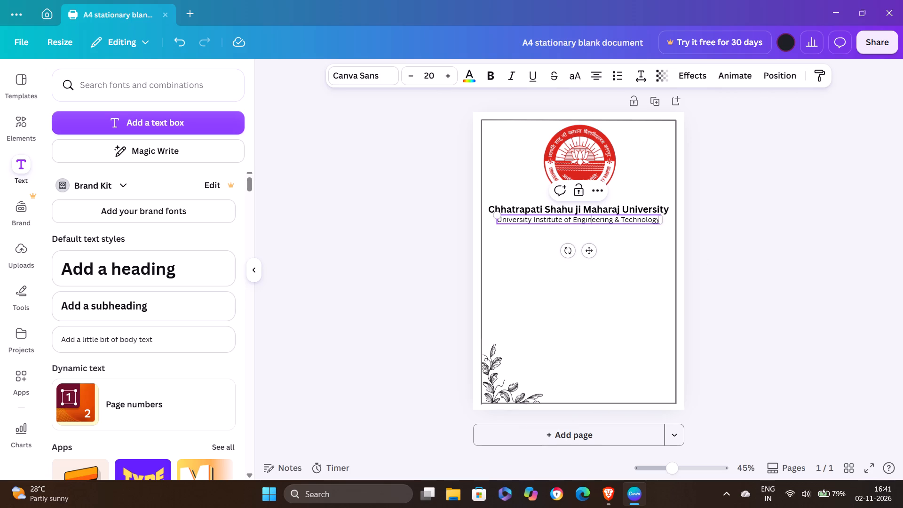
key("Down")
left_click(575, 312)
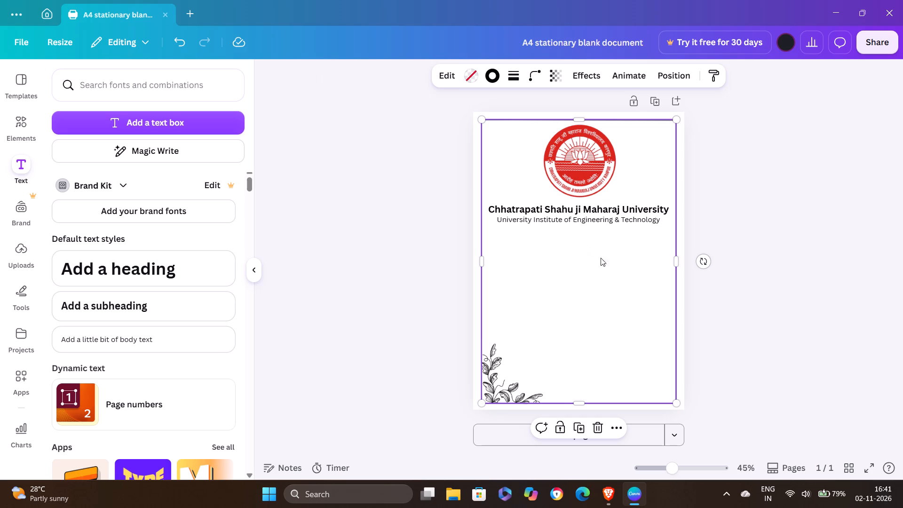
left_click(596, 222)
key("Down")
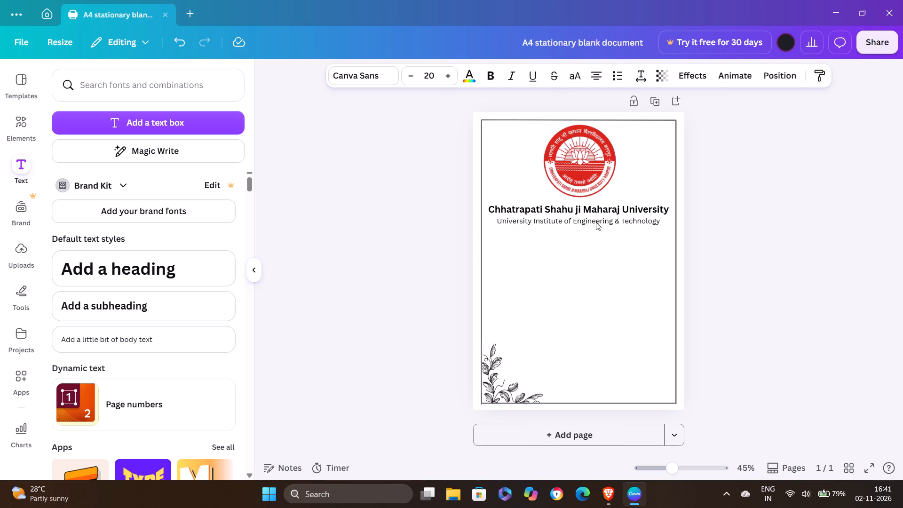
left_click(604, 353)
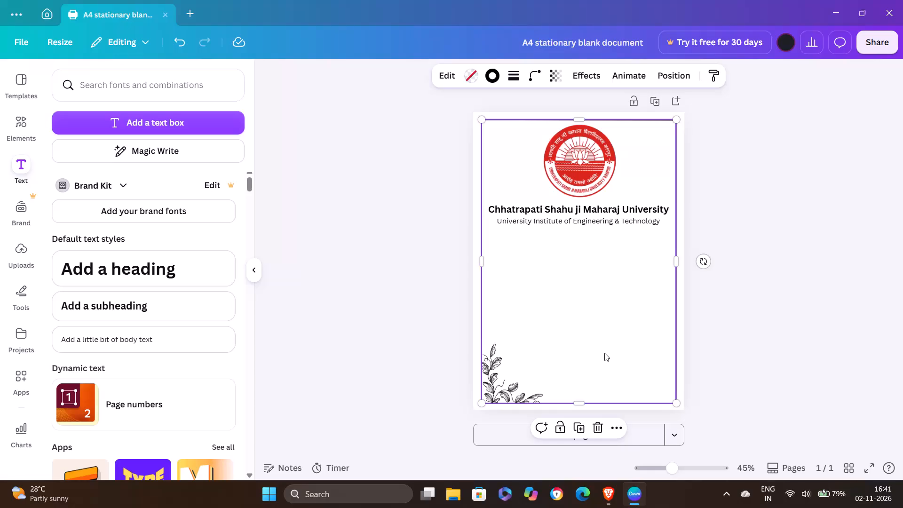
left_click(387, 328)
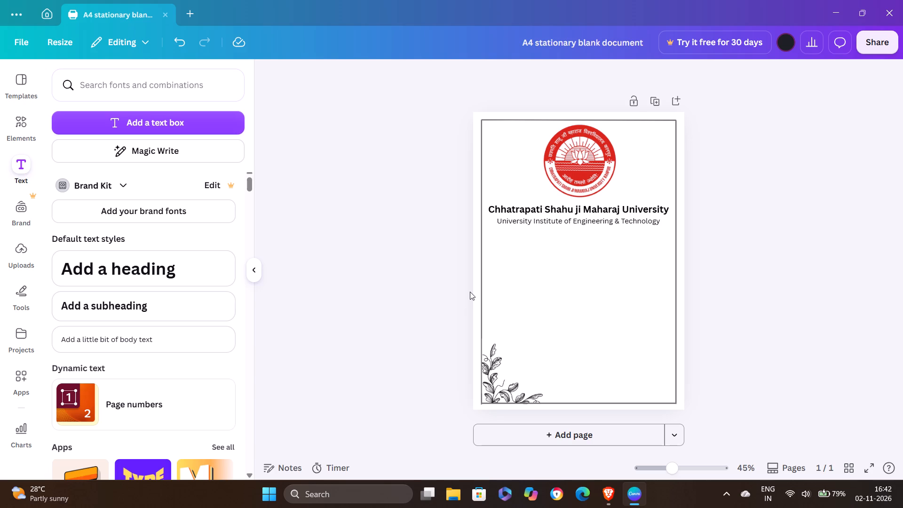
Add a subheading reading "Department of Computer Science & Engineering" below the institute name.
left_click(120, 310)
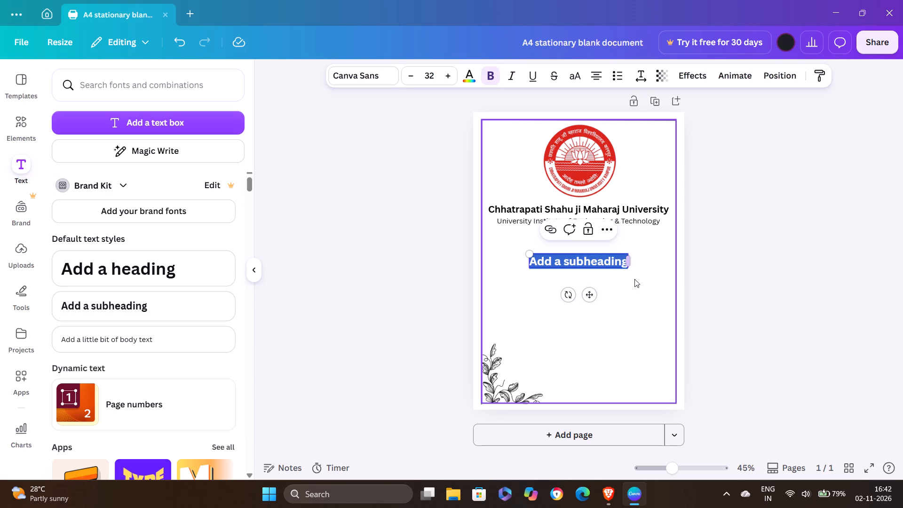
key("BackSpace")
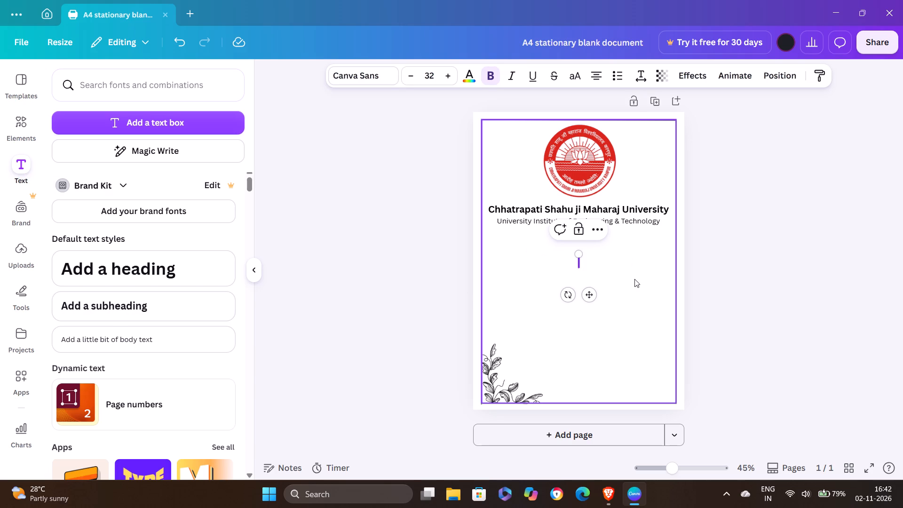
key("shift+d")
key("e")
type("par")
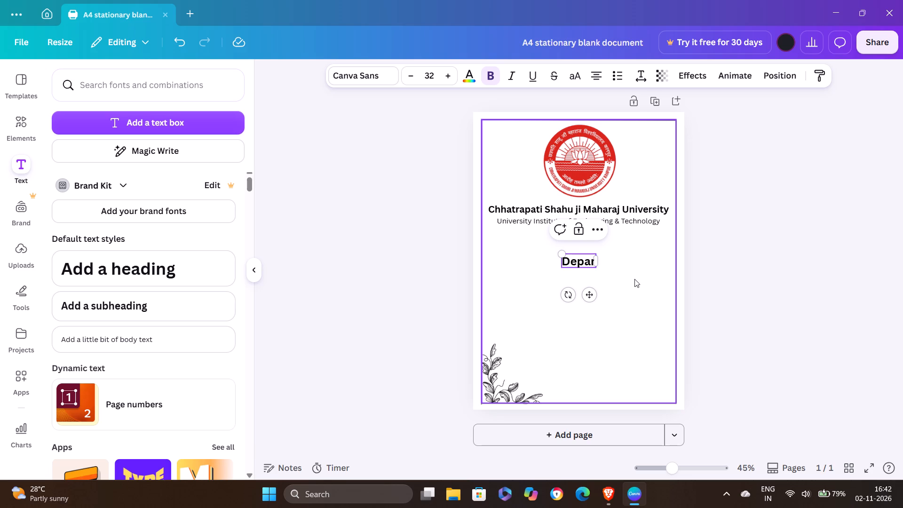
key("t")
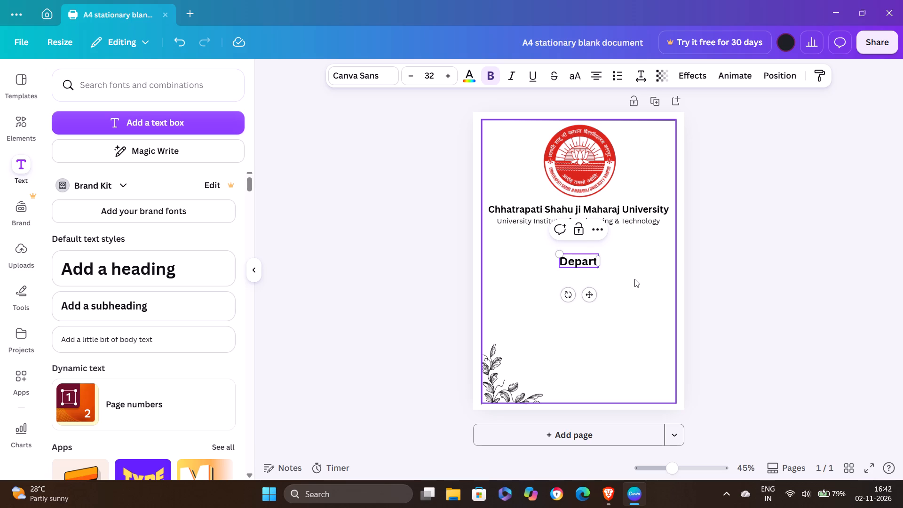
type("ment")
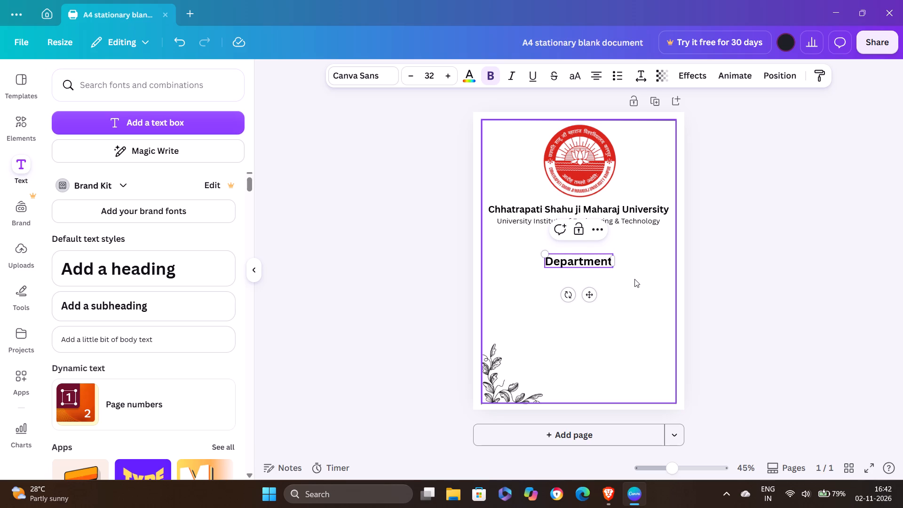
key("space")
type("of")
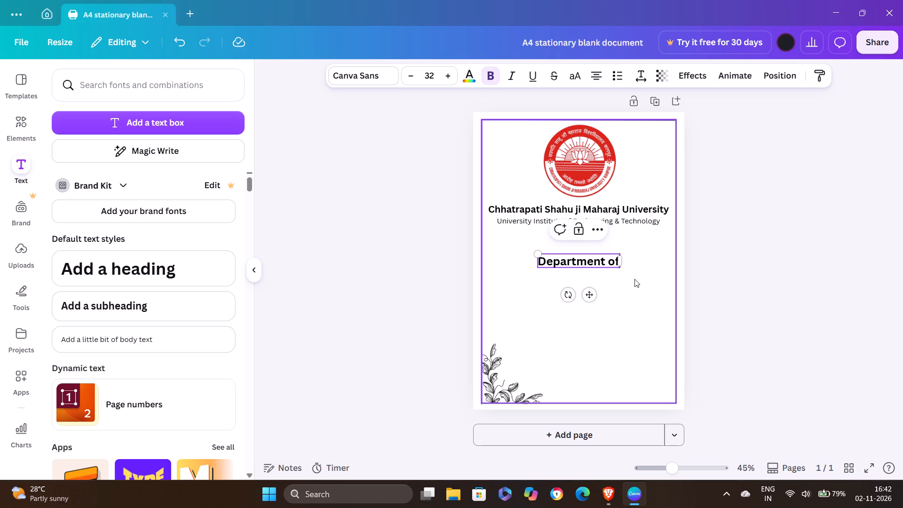
key("space")
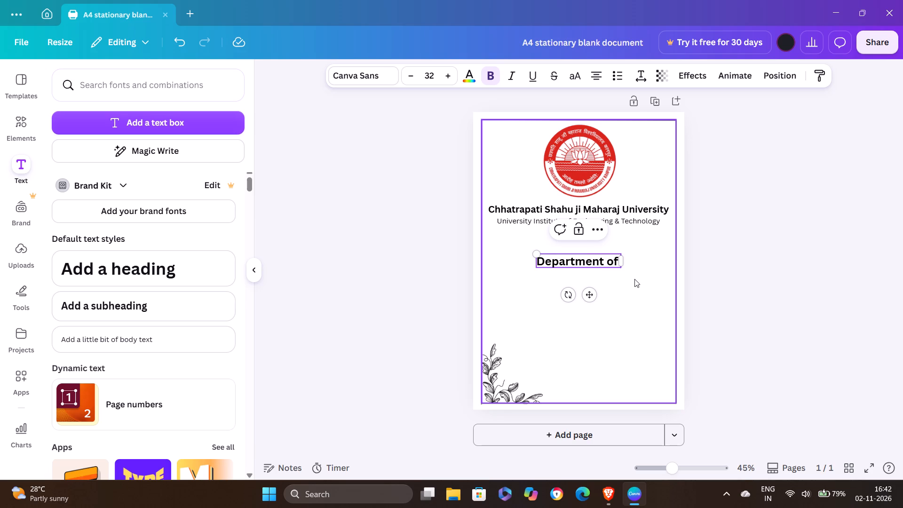
type("Com")
type("puter")
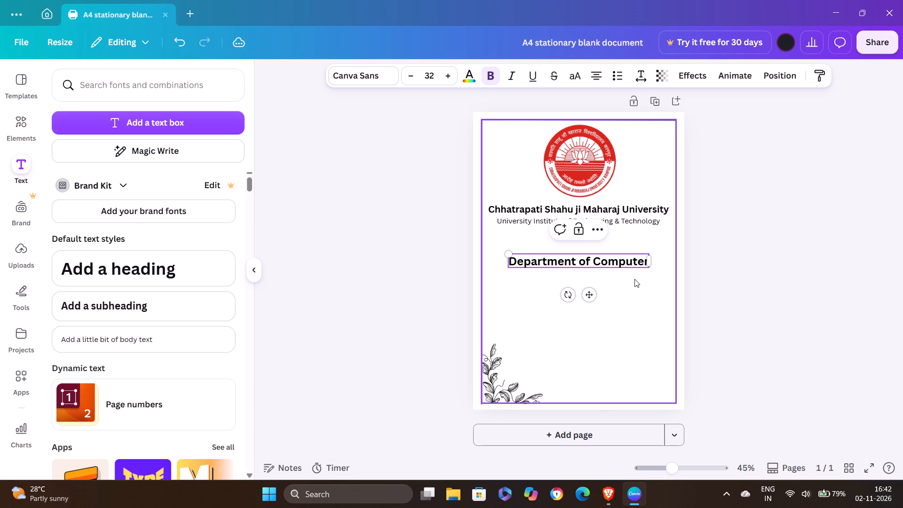
key("space")
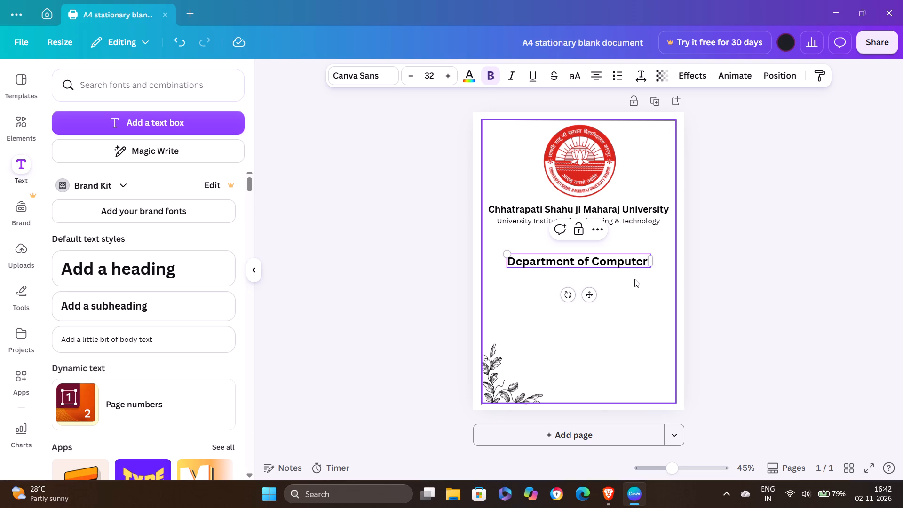
key("shift+s")
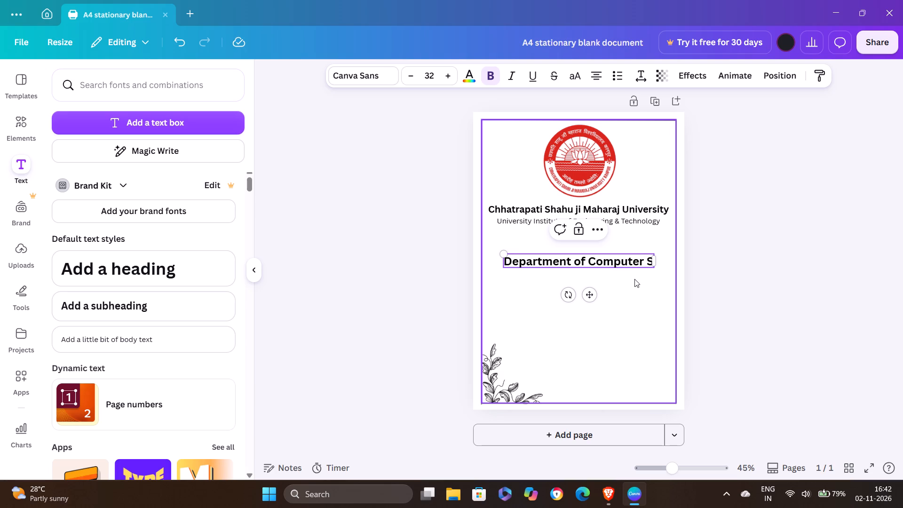
type("cience")
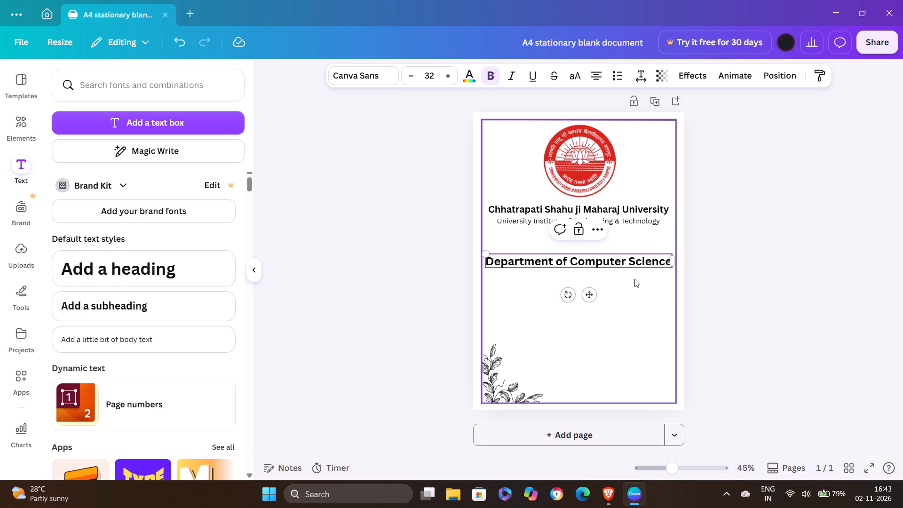
key("space")
type("&")
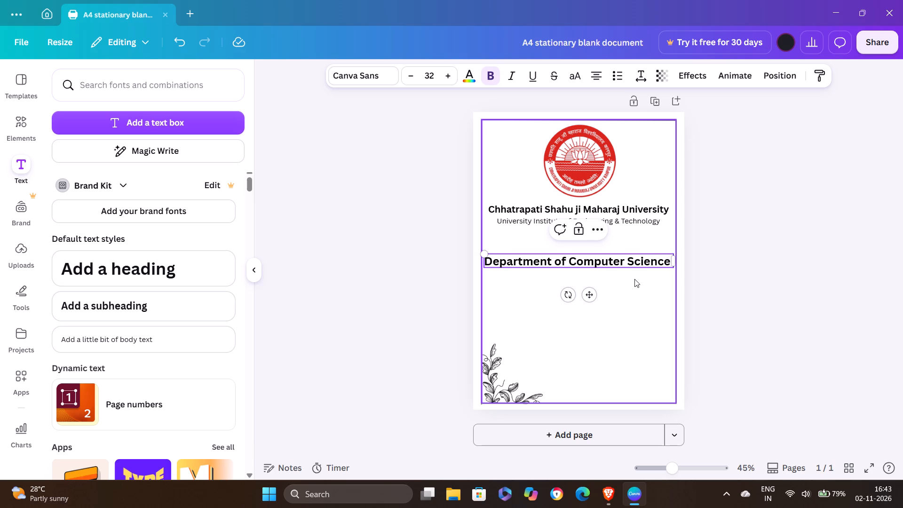
key("space")
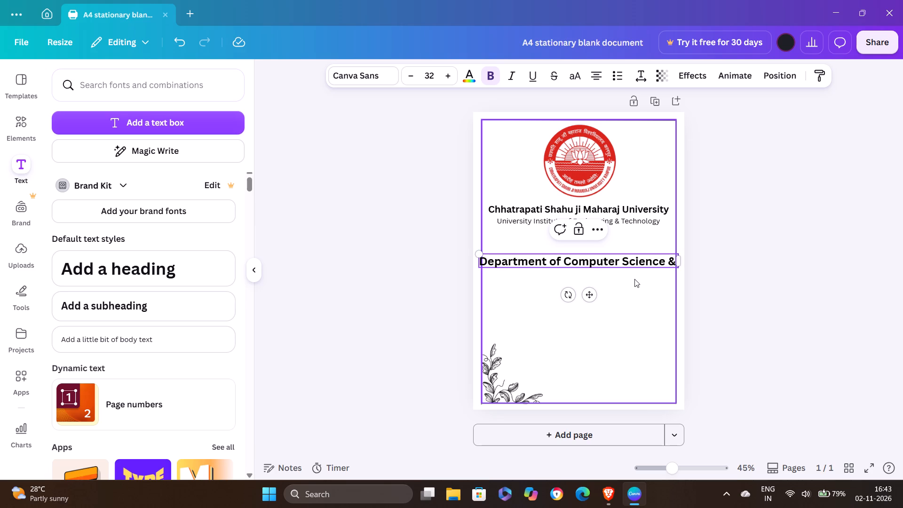
key("shift+e")
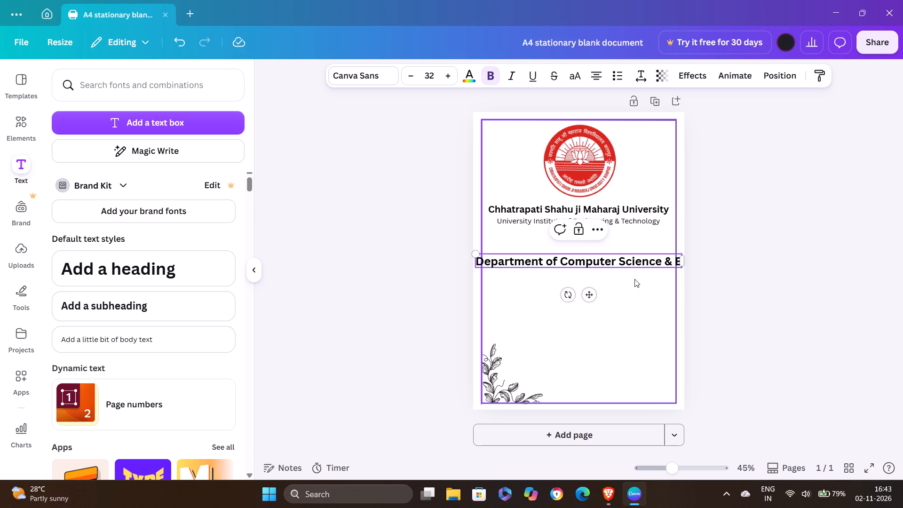
type("ngineering")
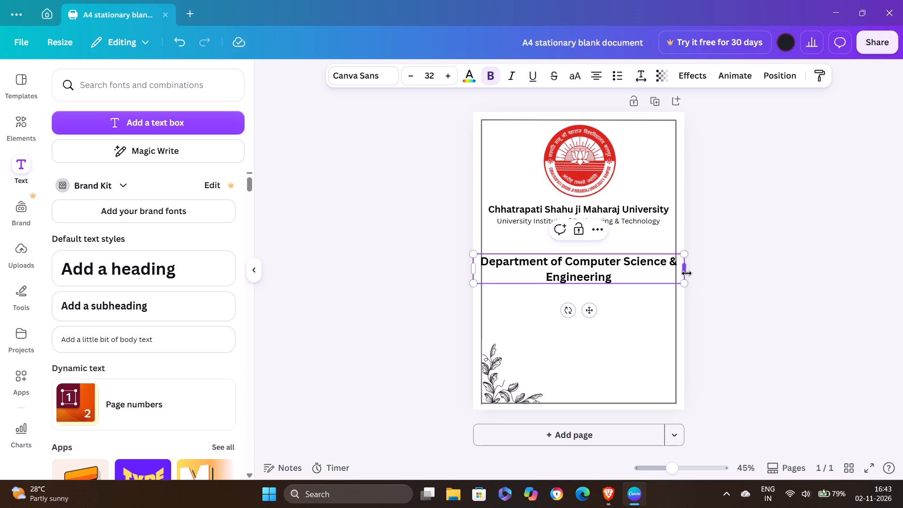
Widen the department name's text box to fit one line and scale it down to a font size of about 21.6, within the border.
left_click(684, 271)
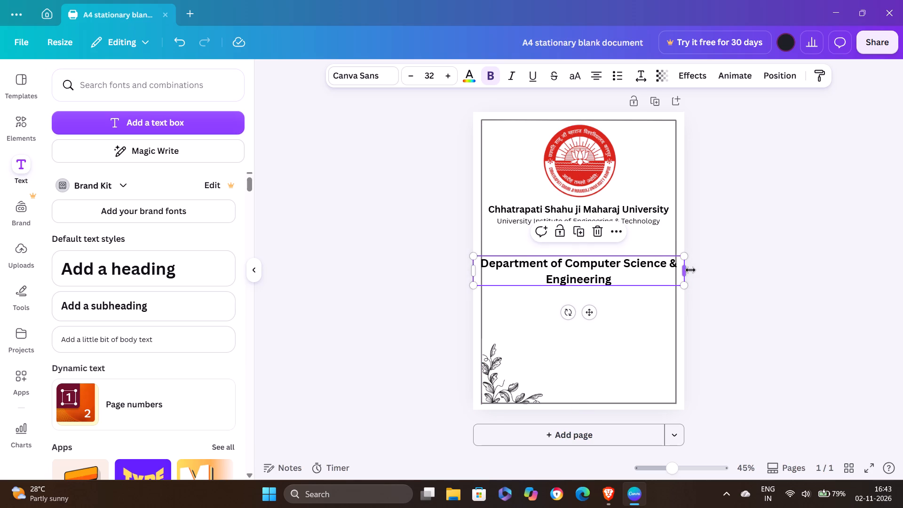
left_click_drag(688, 270, 693, 264)
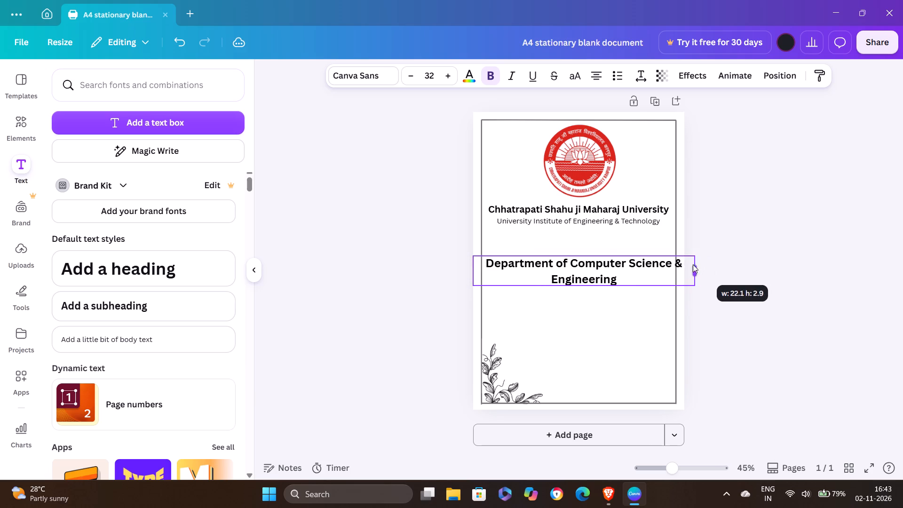
left_click_drag(693, 264, 678, 264)
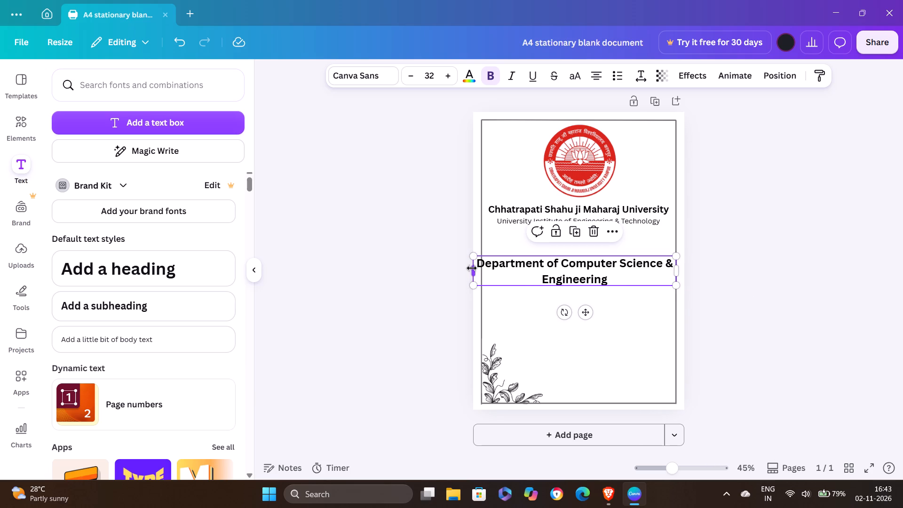
left_click_drag(472, 268, 396, 259)
left_click_drag(396, 255, 484, 257)
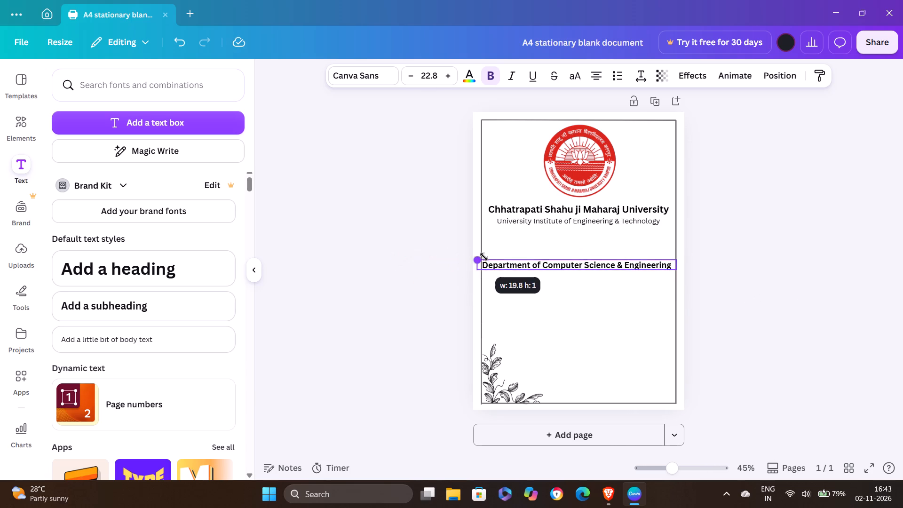
left_click_drag(484, 257, 491, 252)
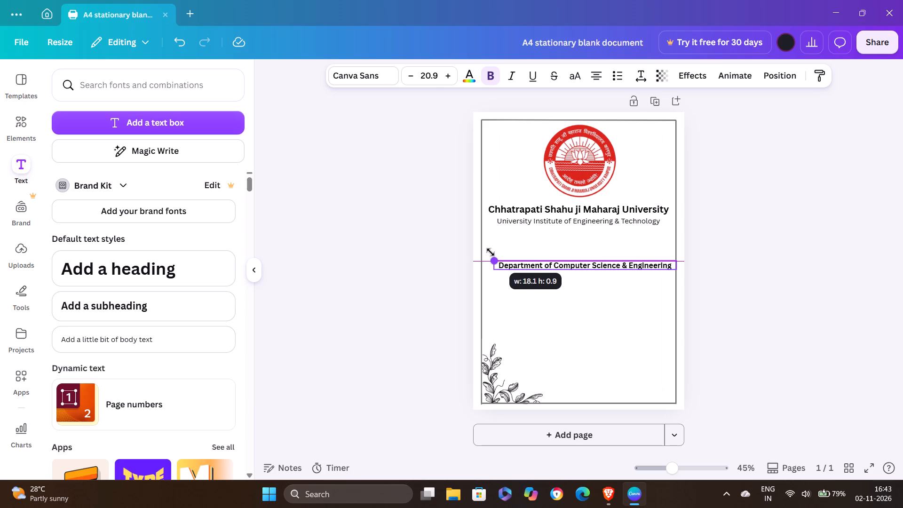
left_click_drag(491, 252, 484, 249)
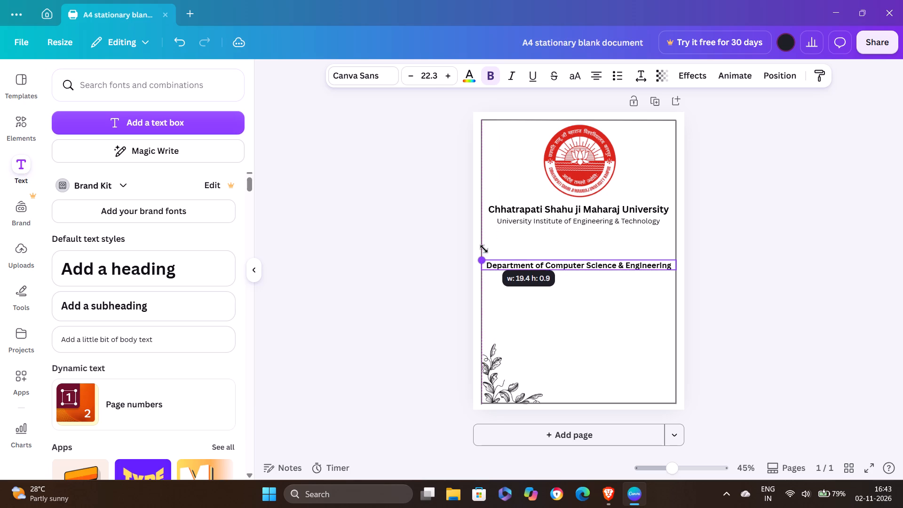
left_click_drag(484, 249, 487, 247)
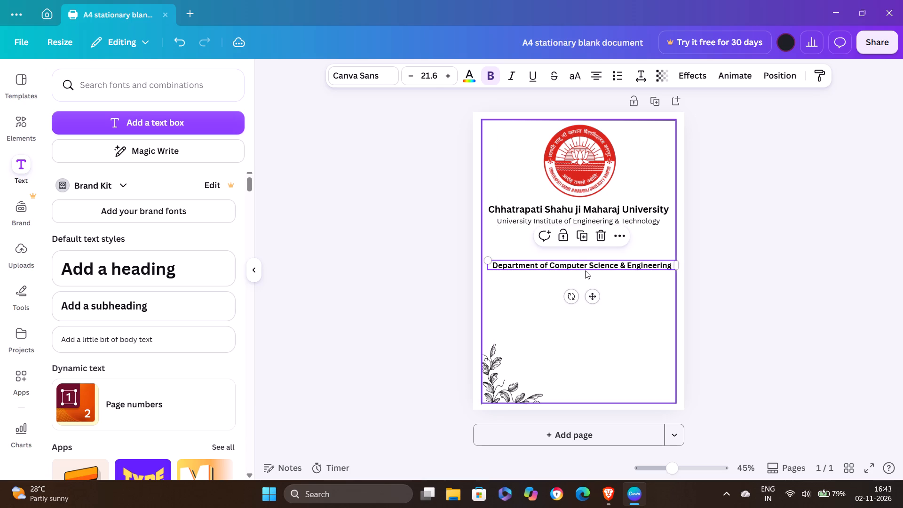
Move the department name up beneath the institute name, leaving a clear gap between them, and deselect it.
key("Up")
key("Up")
key("Up")
key("Up")
key("Up")
key("Up")
key("Up")
key("Up")
key("Up")
key("Up")
key("Up")
key("Up")
key("Up")
key("Up")
key("Up")
key("Up")
key("Up")
key("Up")
key("Up")
key("Up")
key("Up")
key("Up")
key("Up")
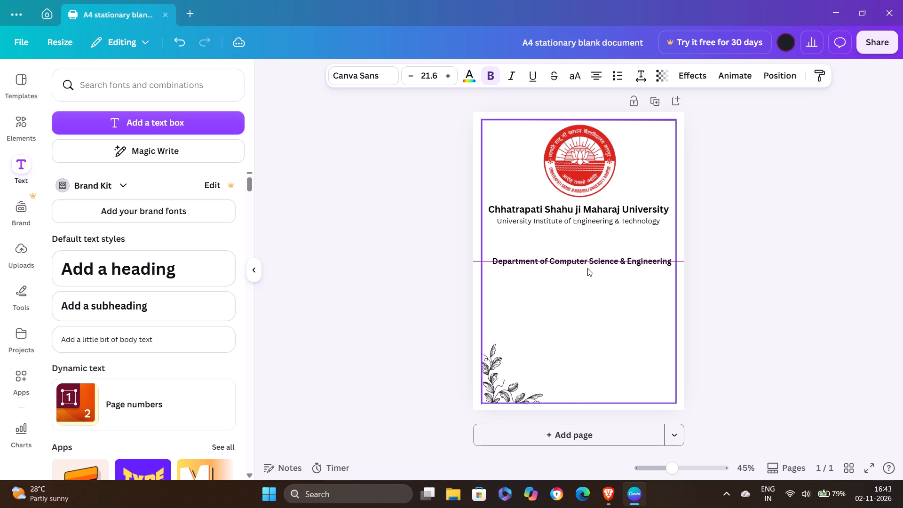
key("Up")
key("Down")
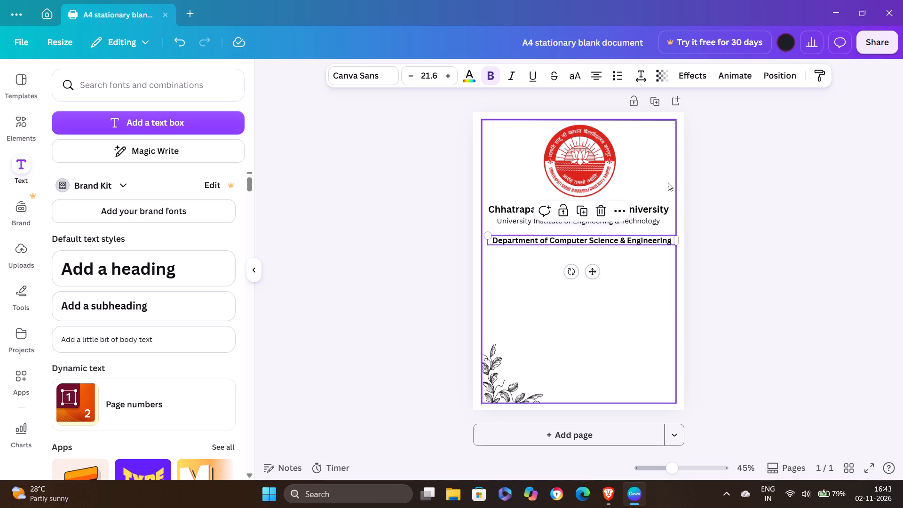
left_click(635, 318)
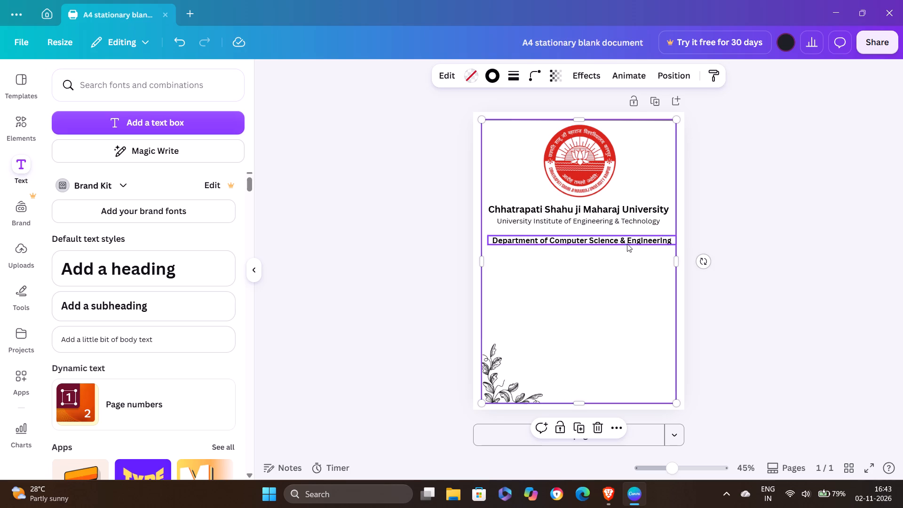
Nudge the department name slightly left to centre it beneath the institute name, and deselect it.
left_click(627, 242)
key("Left")
key("Left")
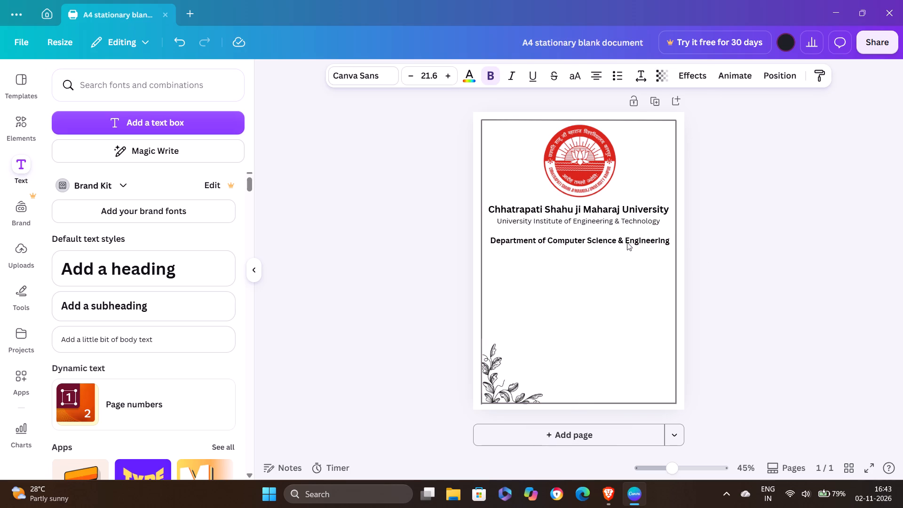
key("Left")
key("Left")
key("Left")
key("Left")
key("Left")
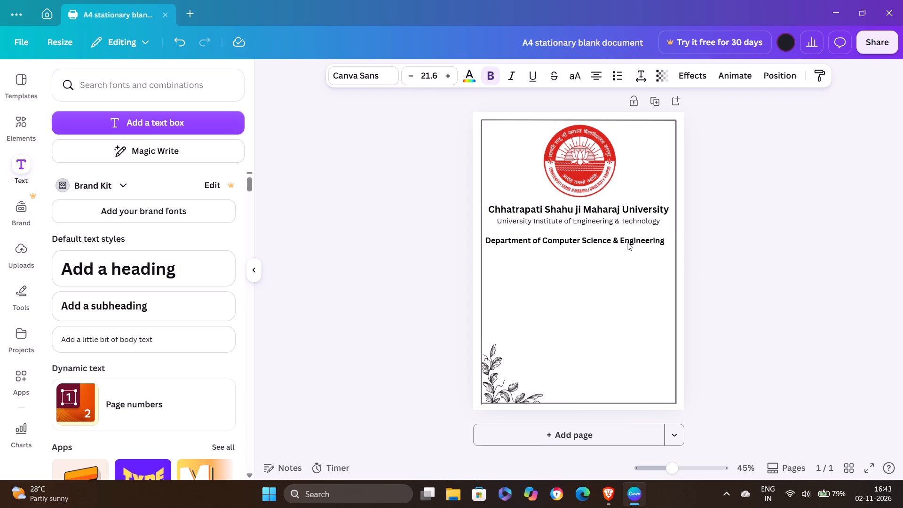
key("Left")
key("Right")
key("Right")
key("Right")
key("Right")
key("Right")
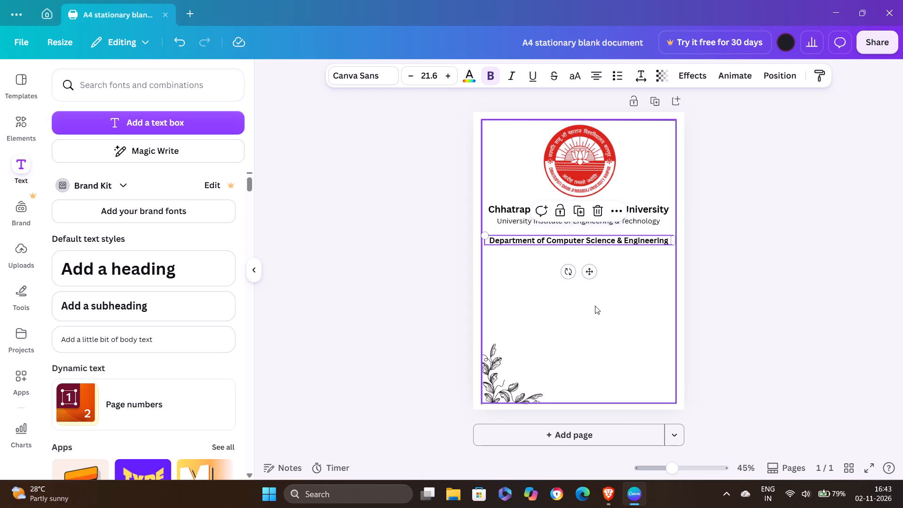
left_click(836, 283)
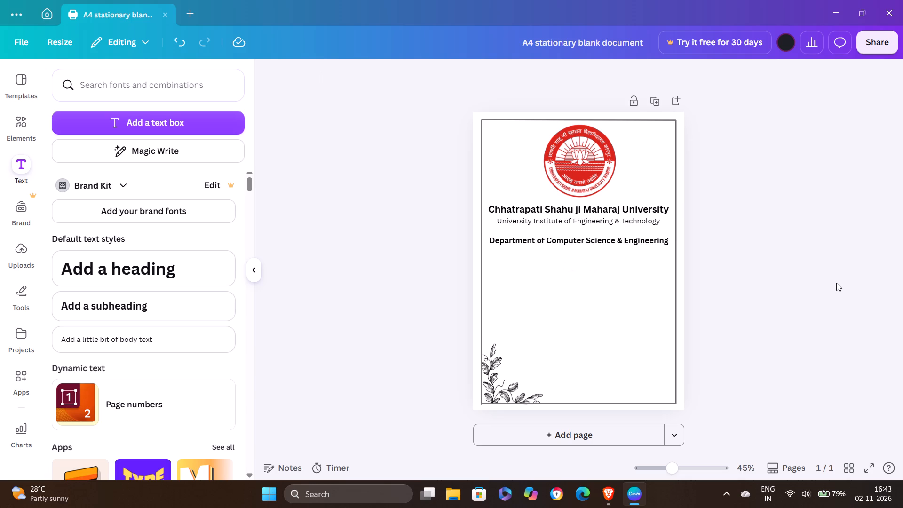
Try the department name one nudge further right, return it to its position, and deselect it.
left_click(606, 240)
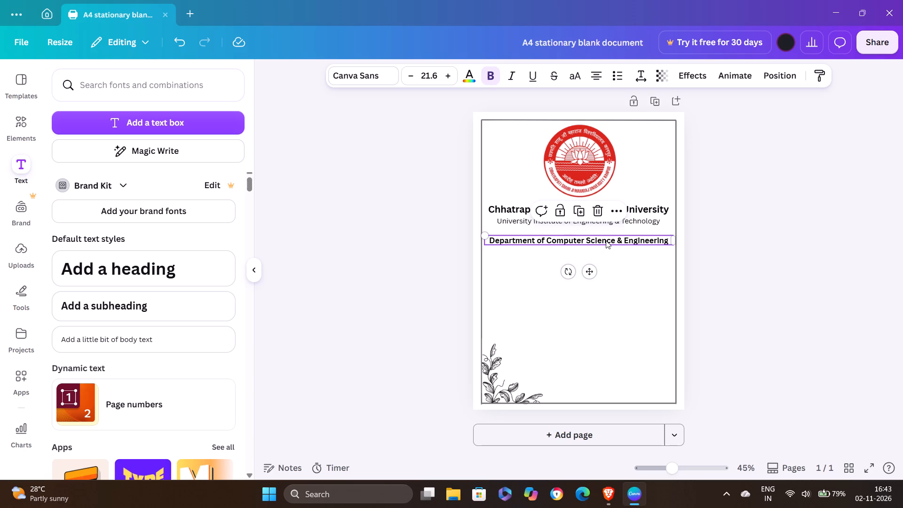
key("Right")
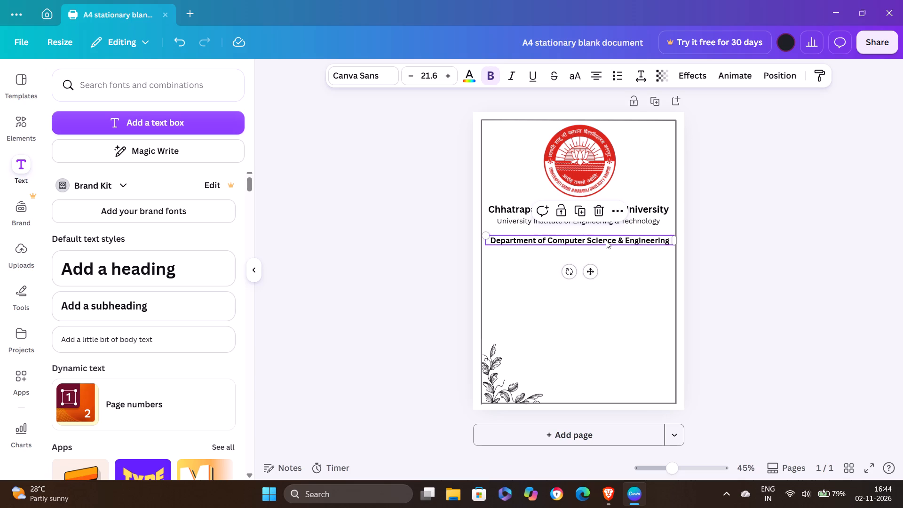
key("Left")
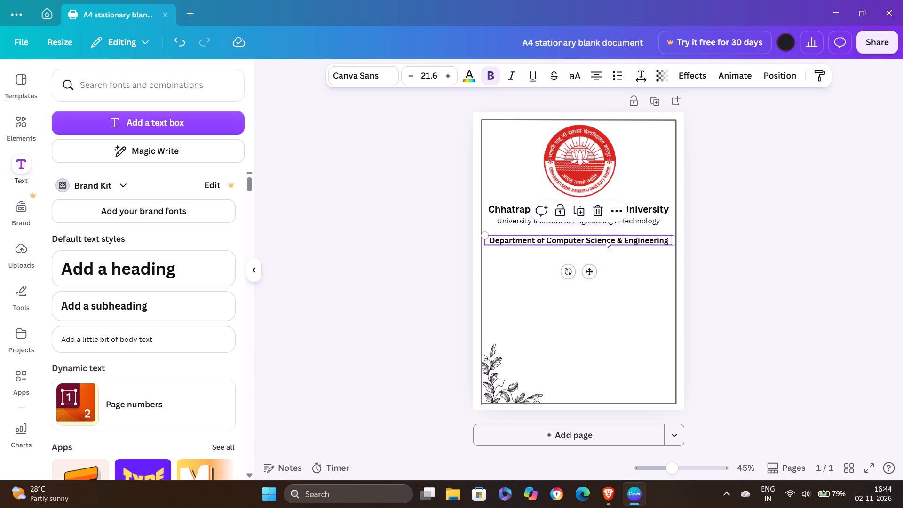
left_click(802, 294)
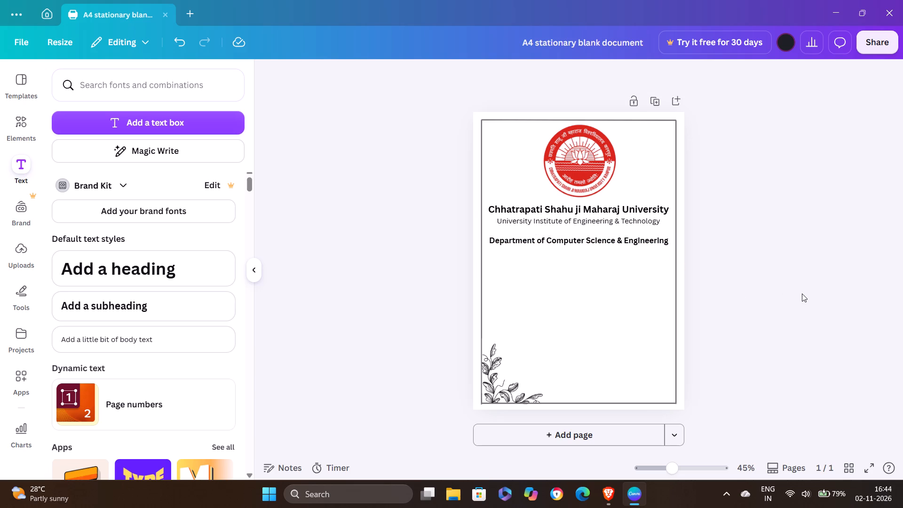
Nudge the institute name down one step towards the department name, and deselect it.
left_click(578, 224)
key("Down")
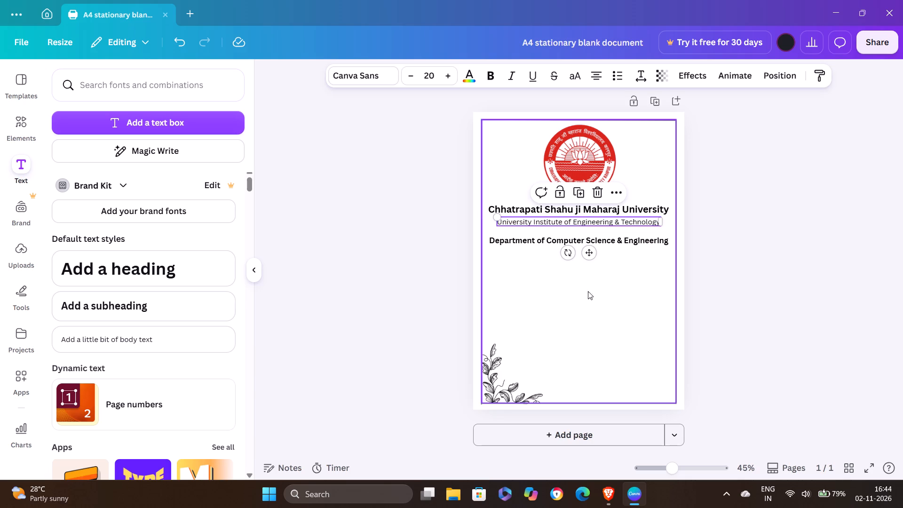
left_click(856, 323)
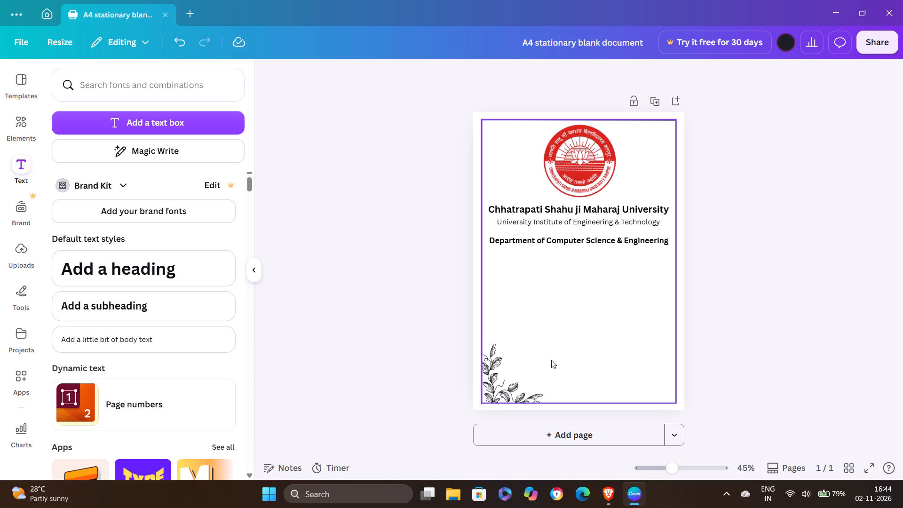
Add the "DAZZLE eau de parfum" font combination and place it below the department name.
scroll(158, 375, "down", 1)
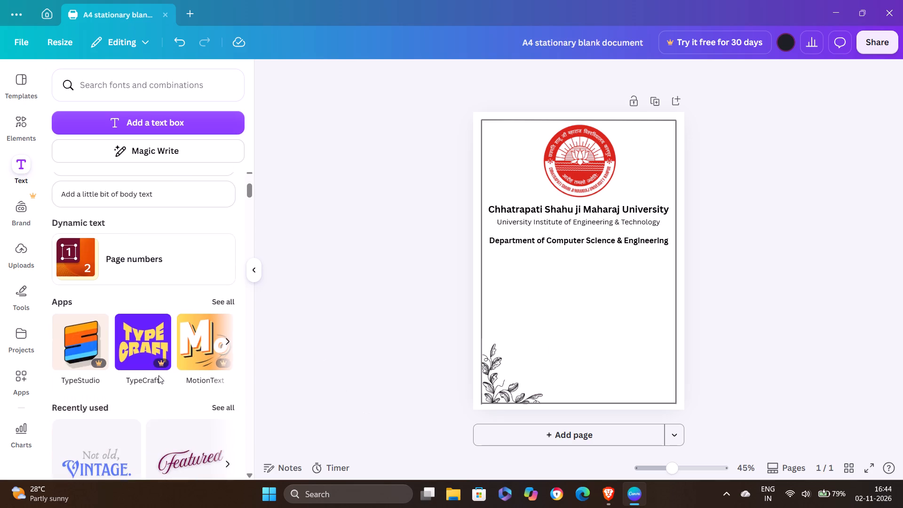
scroll(158, 375, "down", 5)
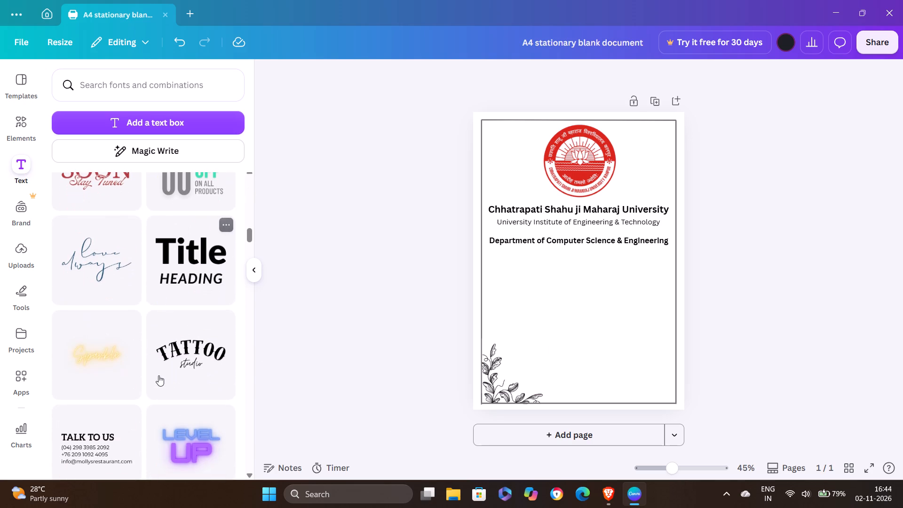
scroll(158, 375, "down", 5)
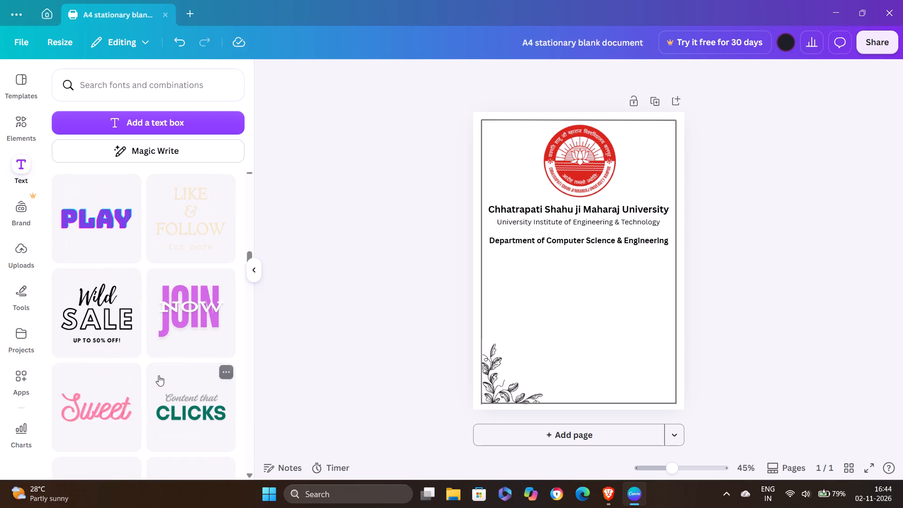
scroll(158, 375, "down", 3)
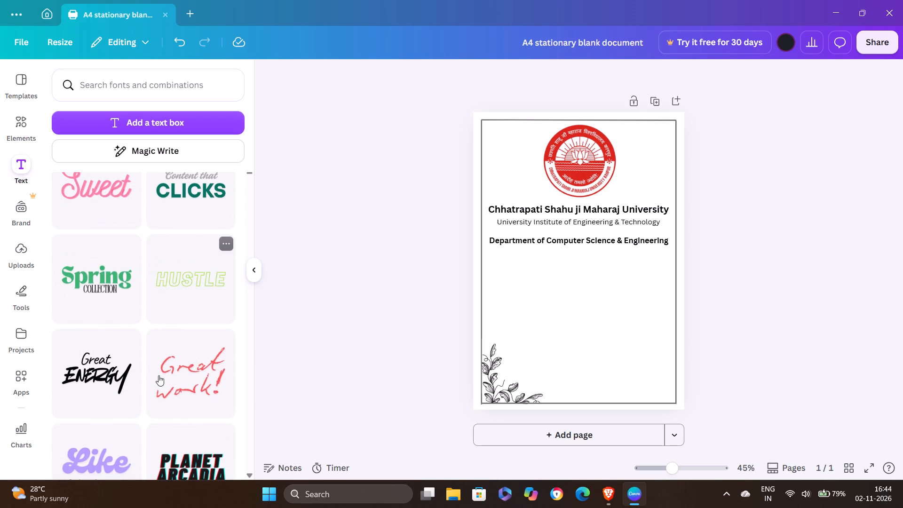
scroll(158, 375, "down", 6)
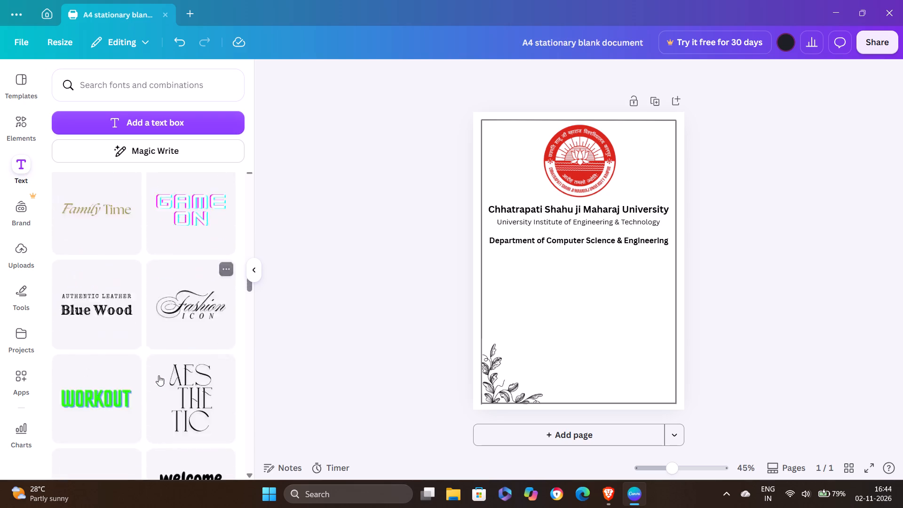
scroll(158, 375, "down", 7)
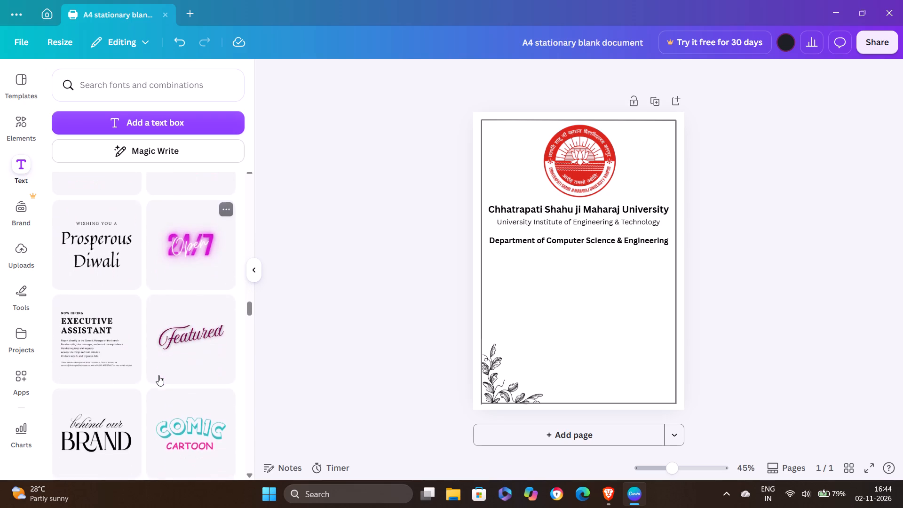
scroll(158, 375, "down", 1)
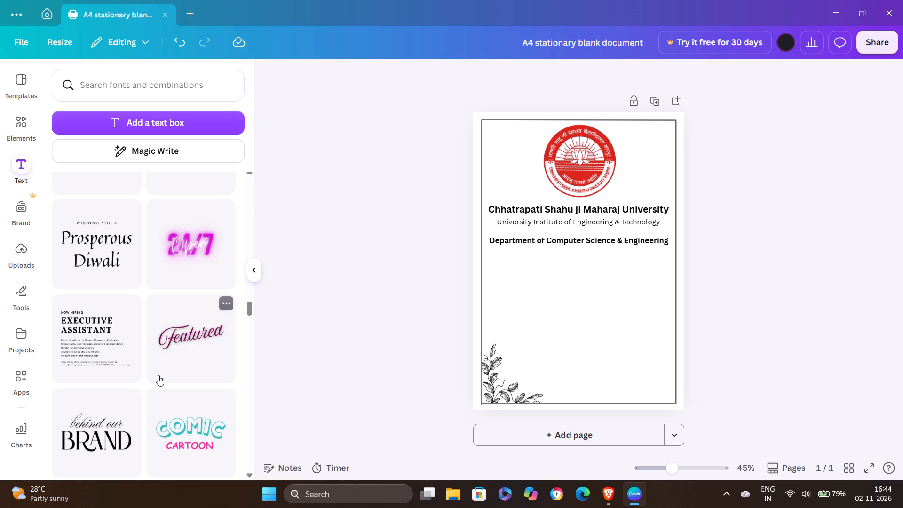
scroll(158, 375, "down", 2)
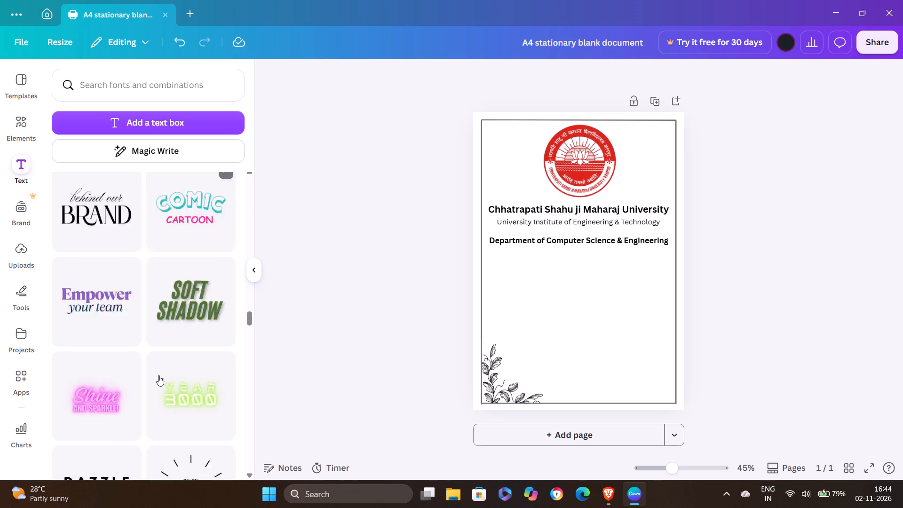
scroll(158, 375, "down", 3)
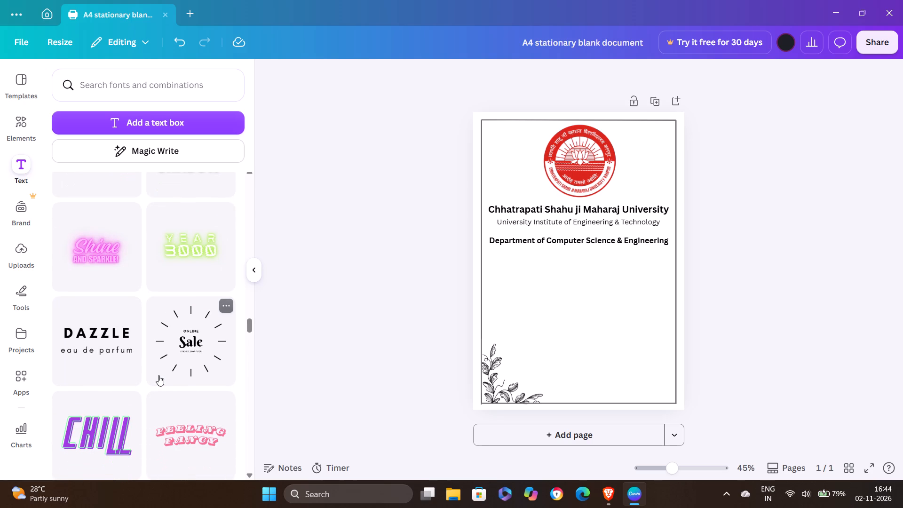
left_click(115, 360)
left_click_drag(584, 247, 582, 279)
Replace the "DAZZLE" text in the added font combination with "Engineering Economics".
left_click(638, 282)
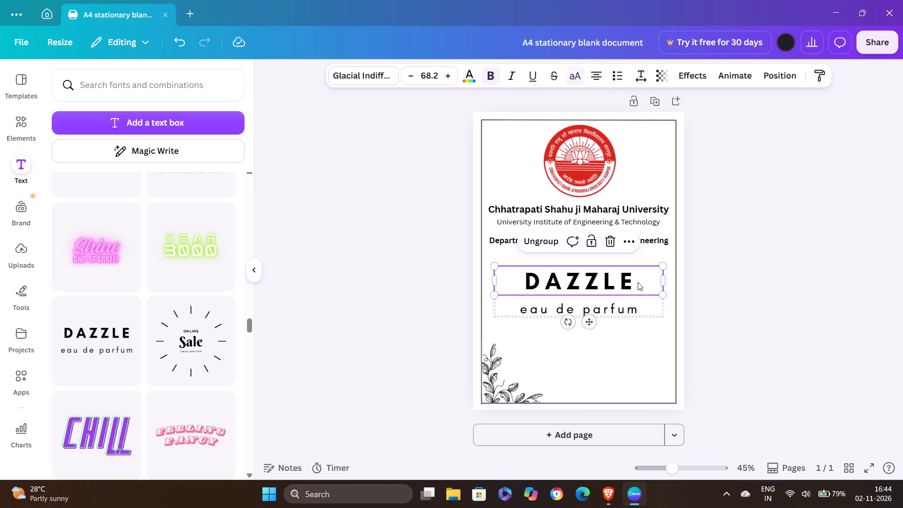
left_click(638, 282)
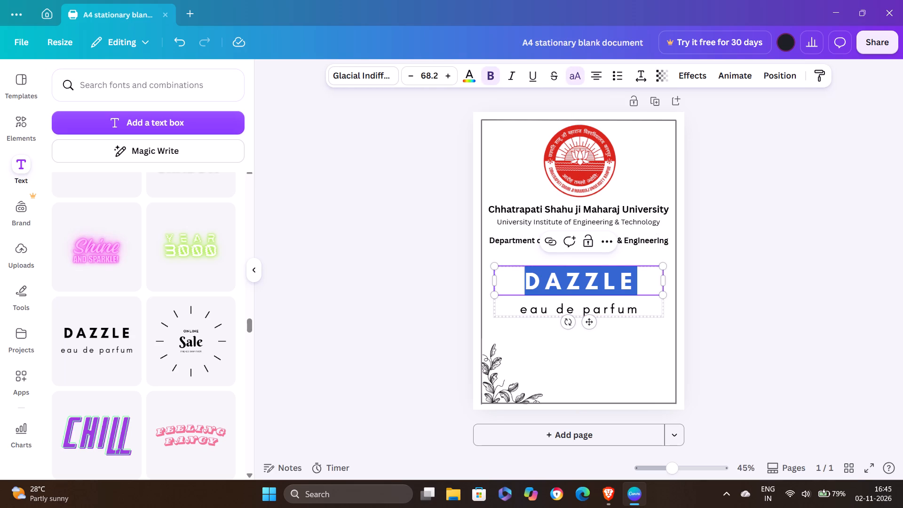
key("BackSpace")
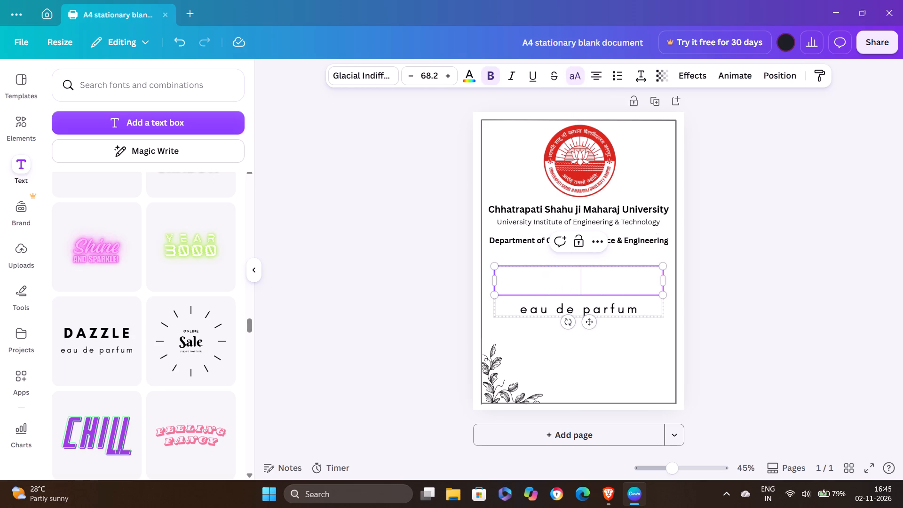
type("En")
type("gineering")
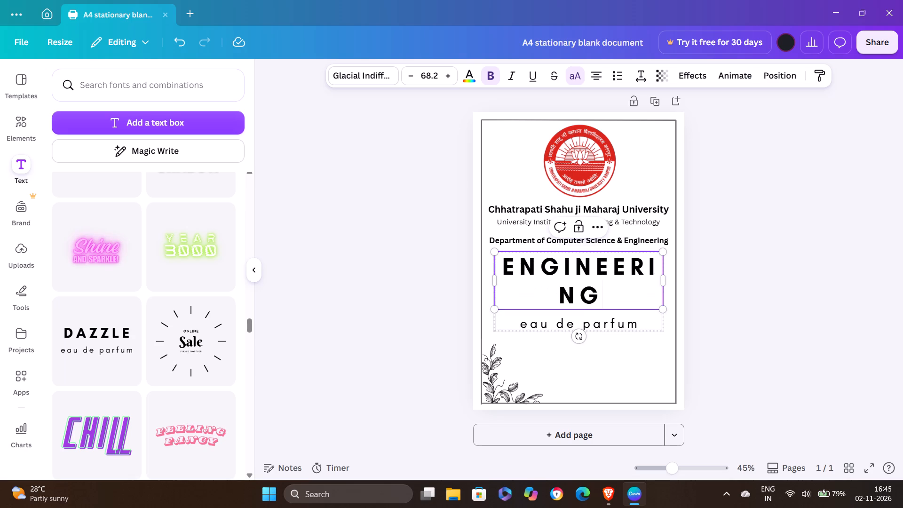
key("space")
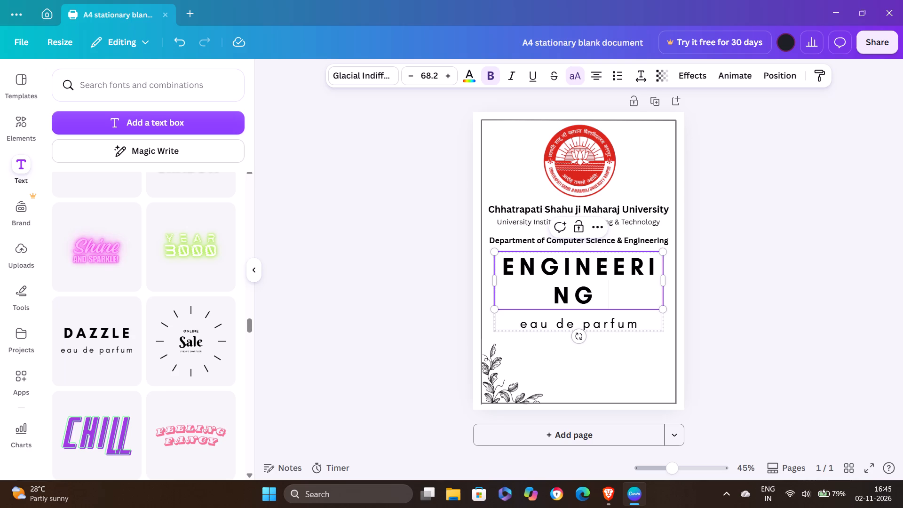
key("shift+e")
type("co")
type("nomics")
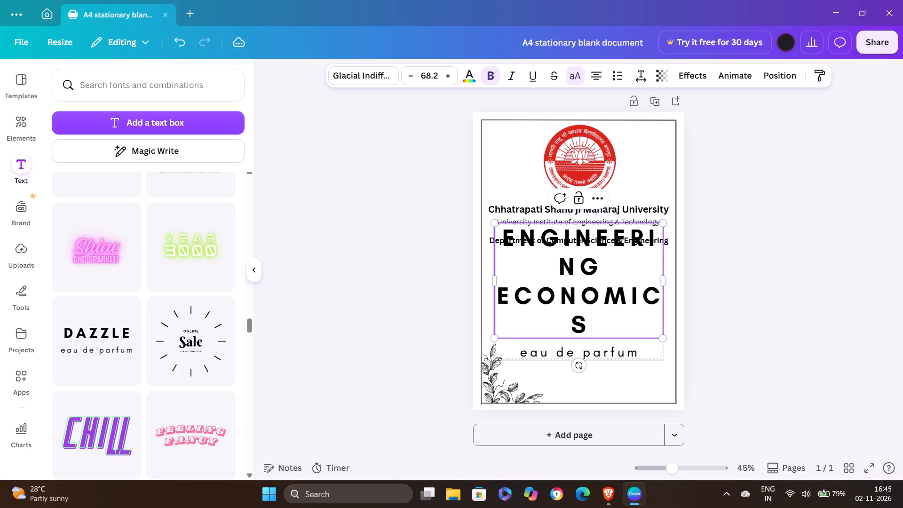
Scale the "Engineering Economics" title down to a font size of about 59.4 and widen its text box to fit one line.
left_click_drag(496, 224, 476, 219)
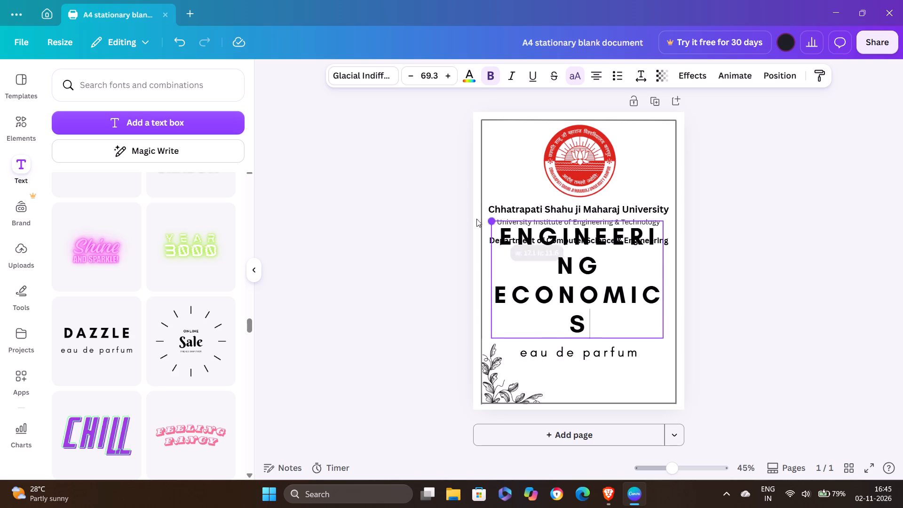
left_click_drag(476, 219, 507, 306)
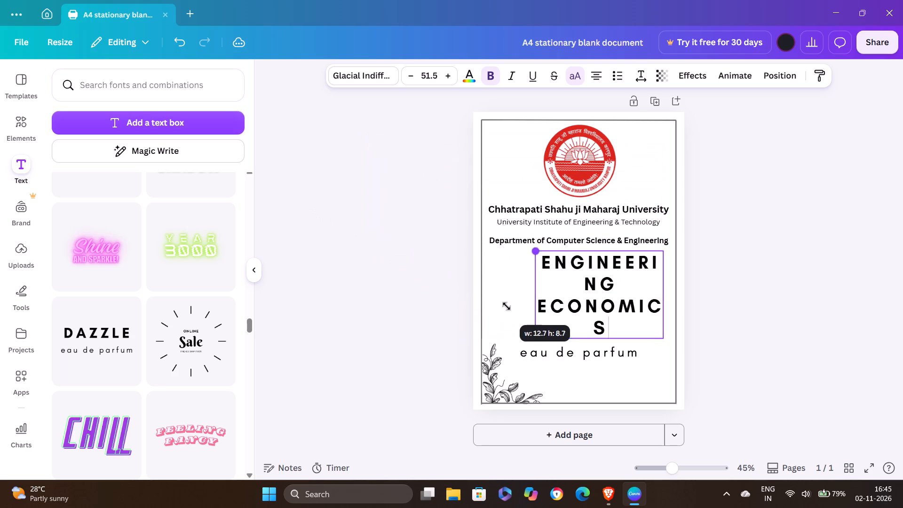
left_click_drag(507, 306, 489, 279)
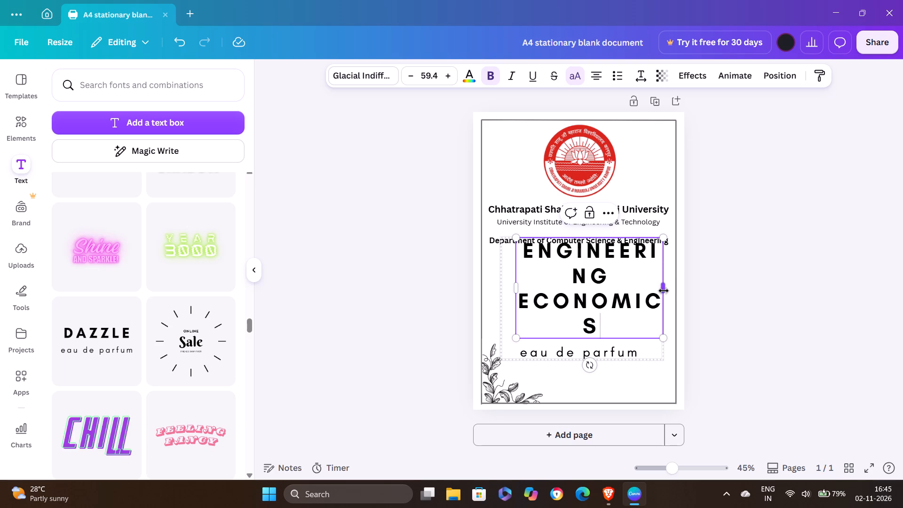
left_click_drag(664, 291, 717, 269)
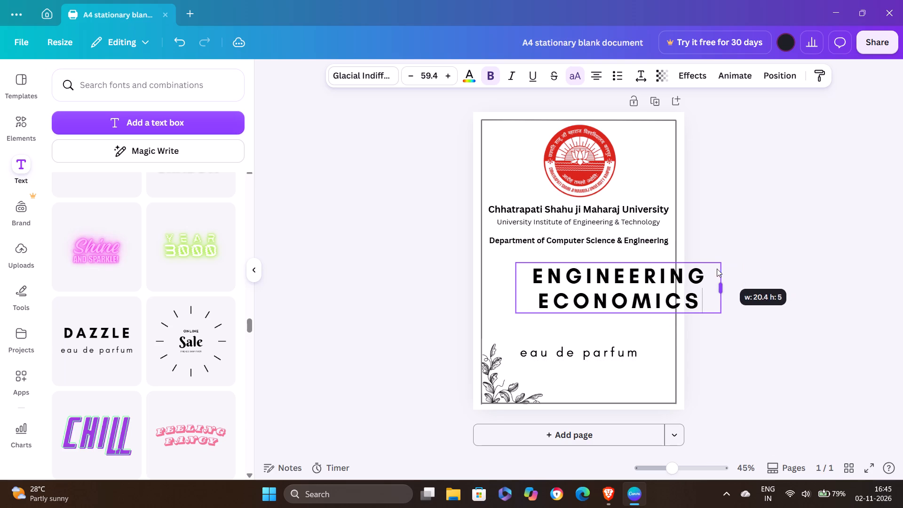
left_click_drag(717, 269, 874, 266)
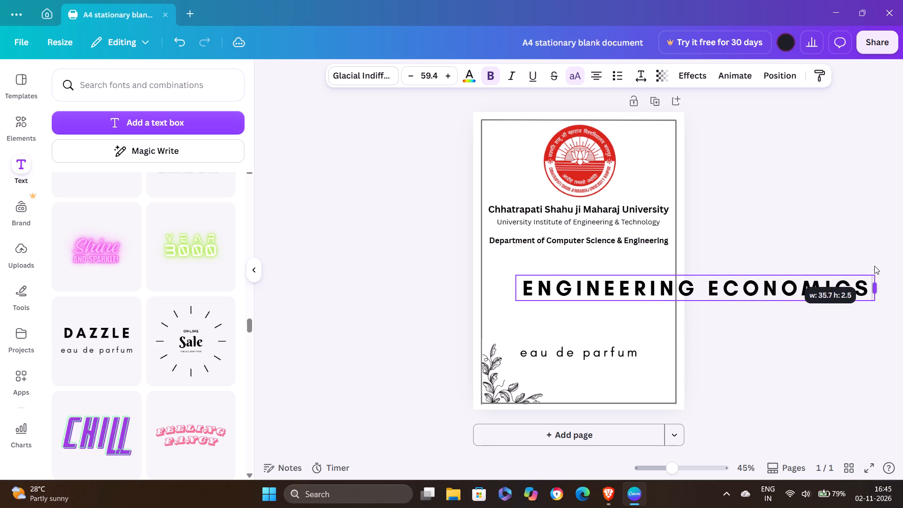
left_click_drag(874, 266, 870, 267)
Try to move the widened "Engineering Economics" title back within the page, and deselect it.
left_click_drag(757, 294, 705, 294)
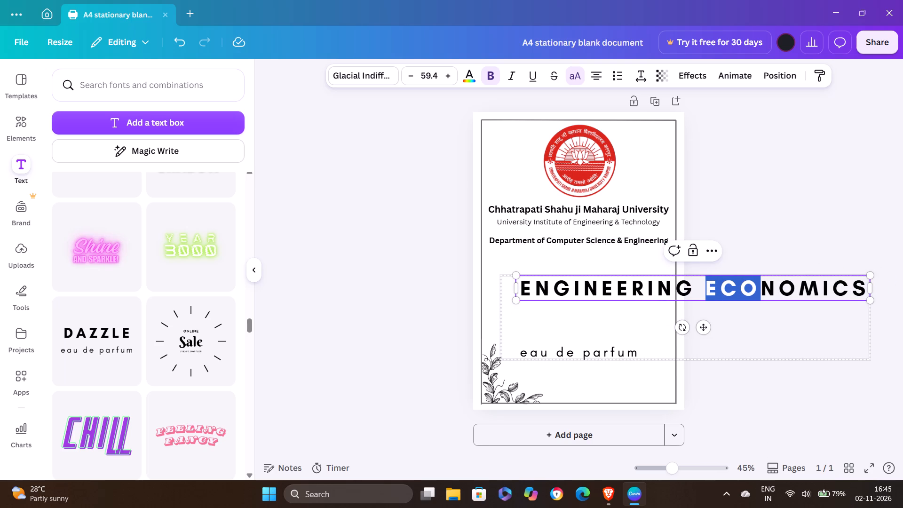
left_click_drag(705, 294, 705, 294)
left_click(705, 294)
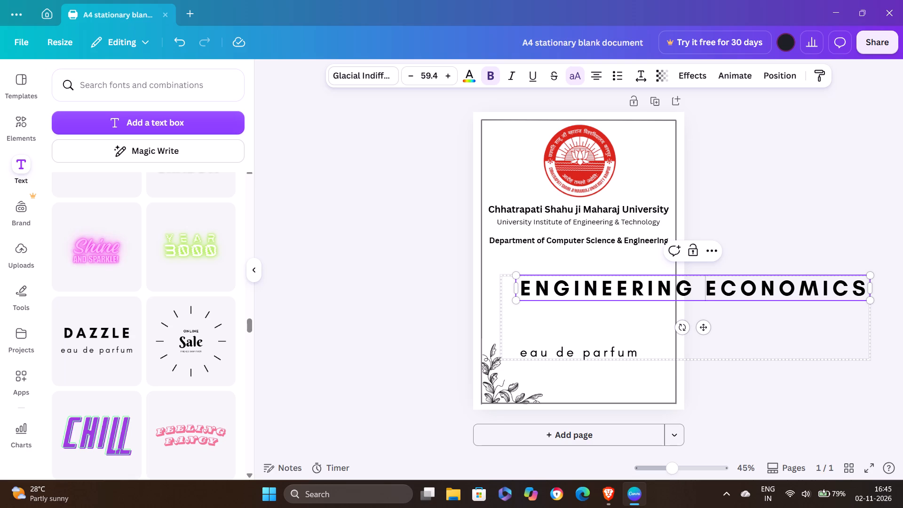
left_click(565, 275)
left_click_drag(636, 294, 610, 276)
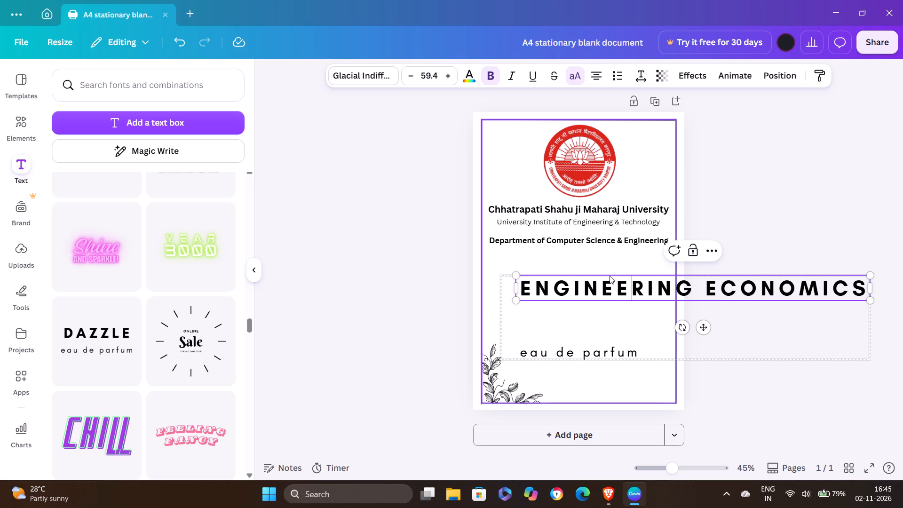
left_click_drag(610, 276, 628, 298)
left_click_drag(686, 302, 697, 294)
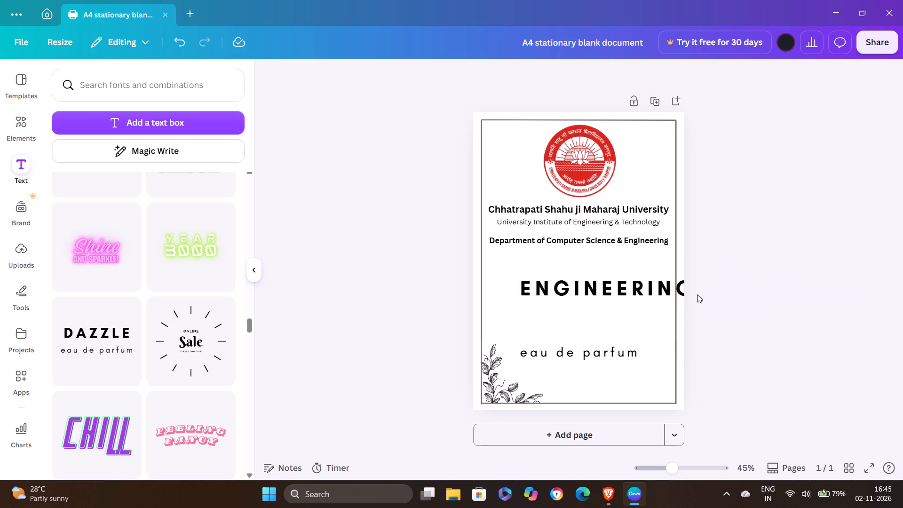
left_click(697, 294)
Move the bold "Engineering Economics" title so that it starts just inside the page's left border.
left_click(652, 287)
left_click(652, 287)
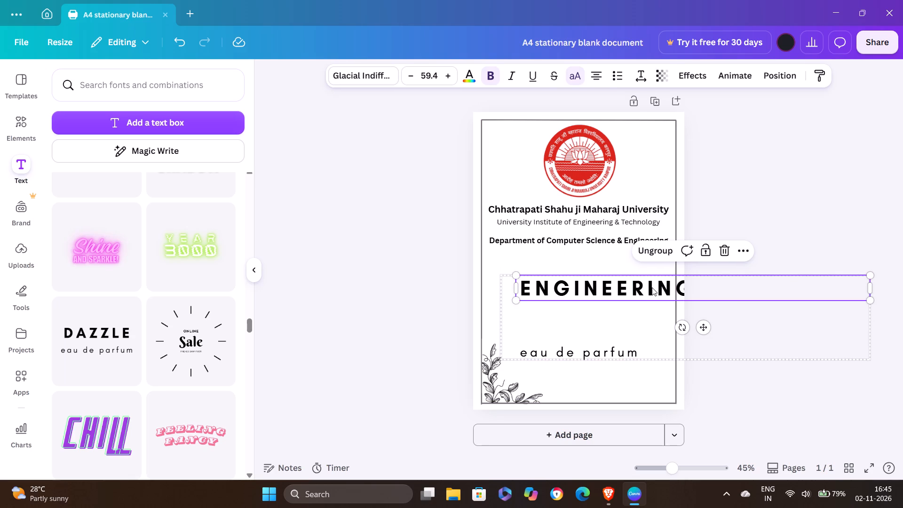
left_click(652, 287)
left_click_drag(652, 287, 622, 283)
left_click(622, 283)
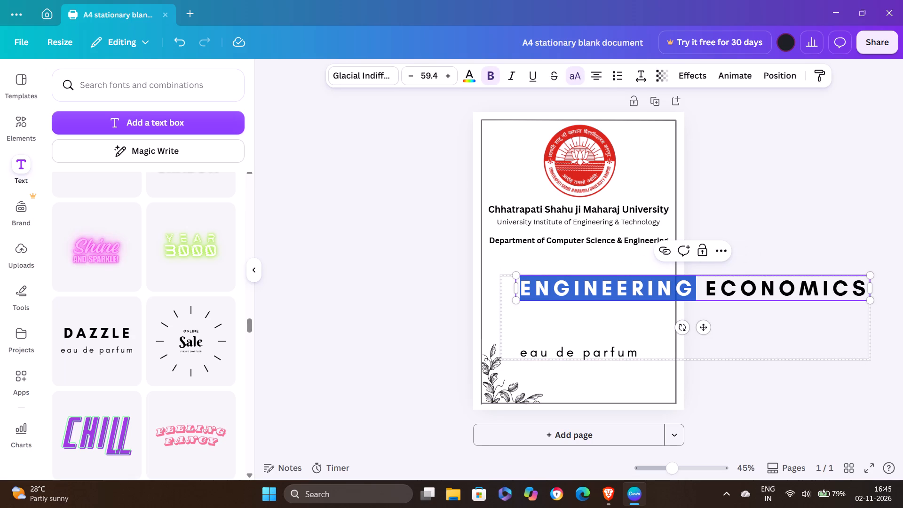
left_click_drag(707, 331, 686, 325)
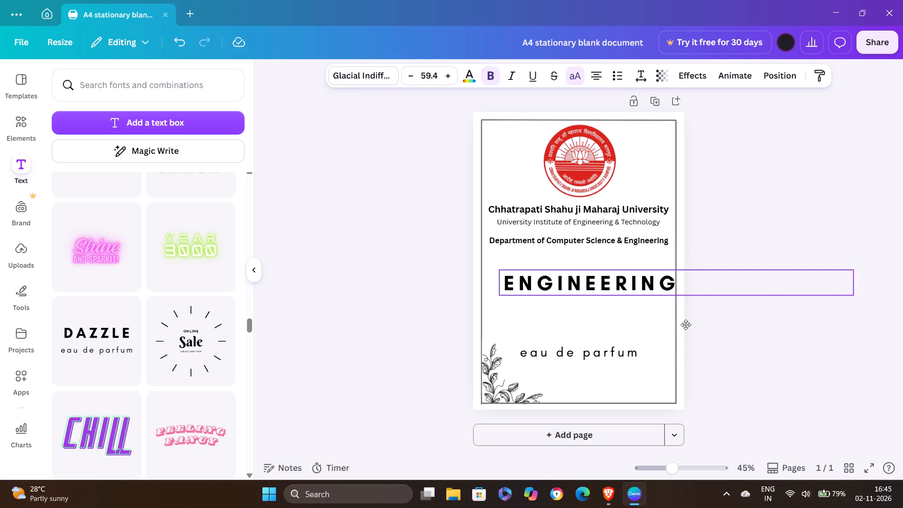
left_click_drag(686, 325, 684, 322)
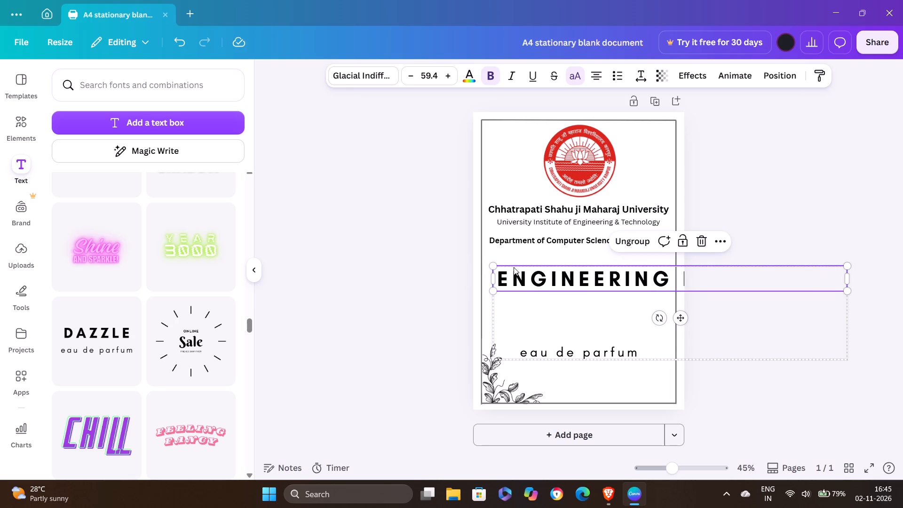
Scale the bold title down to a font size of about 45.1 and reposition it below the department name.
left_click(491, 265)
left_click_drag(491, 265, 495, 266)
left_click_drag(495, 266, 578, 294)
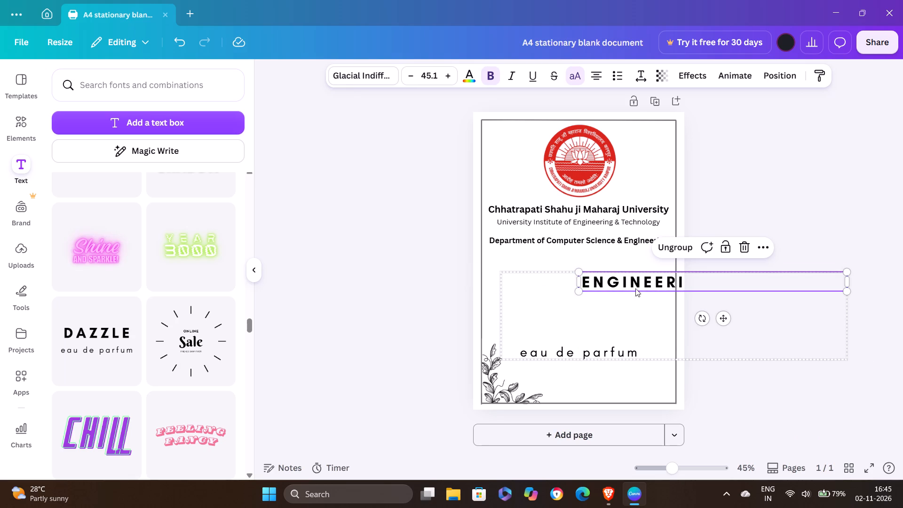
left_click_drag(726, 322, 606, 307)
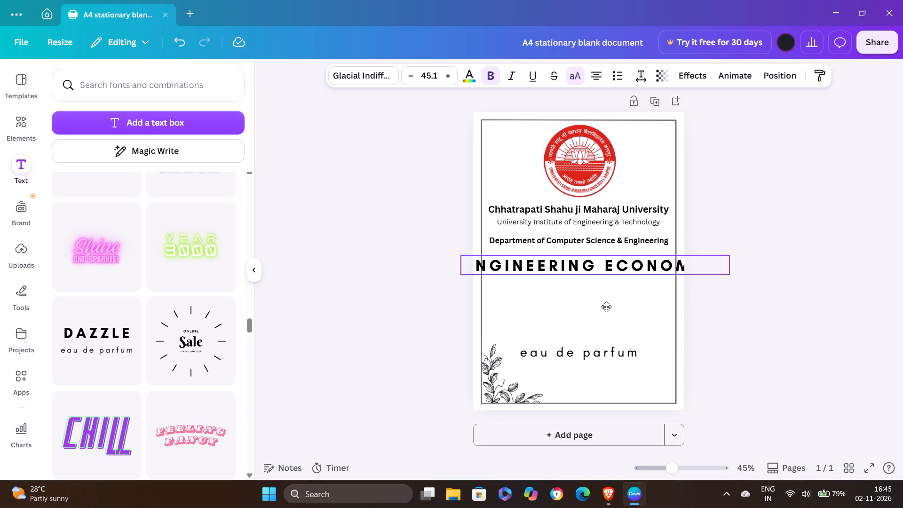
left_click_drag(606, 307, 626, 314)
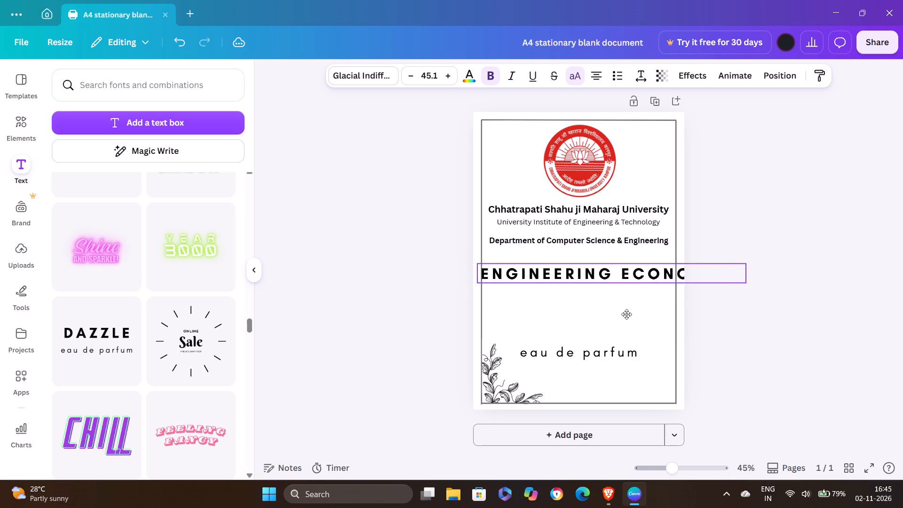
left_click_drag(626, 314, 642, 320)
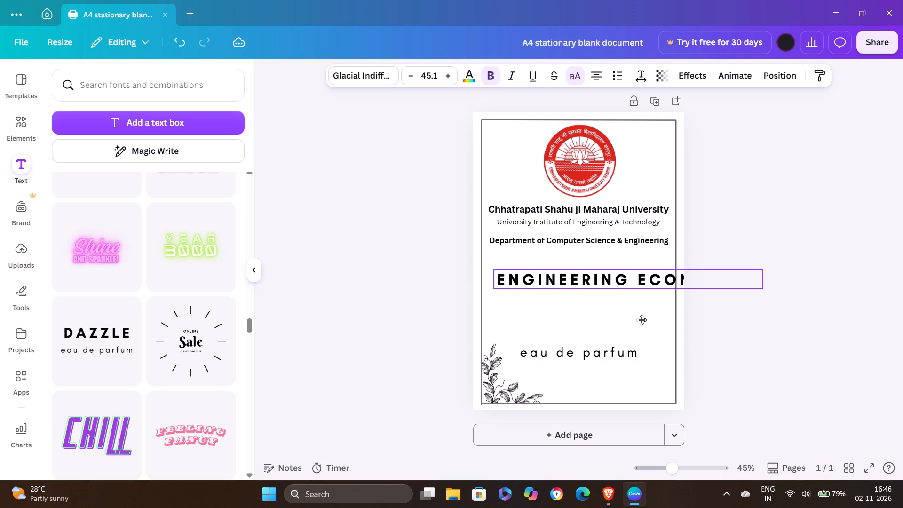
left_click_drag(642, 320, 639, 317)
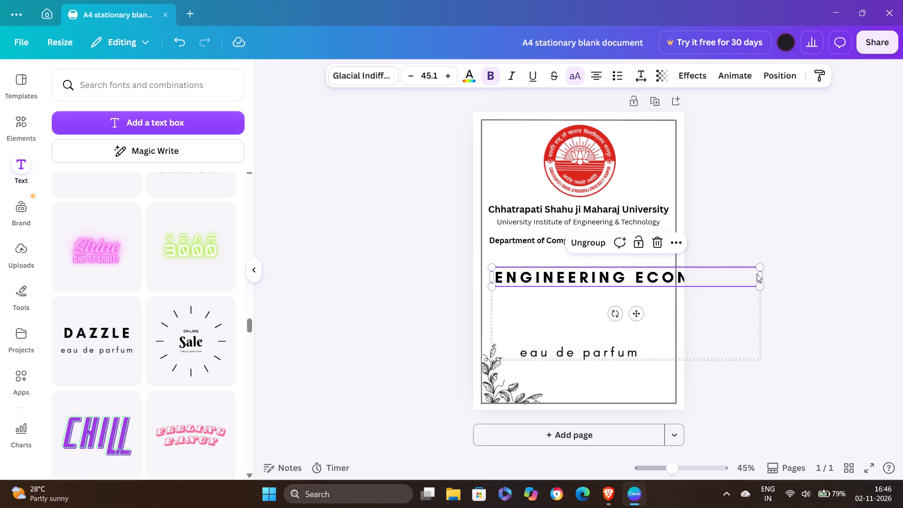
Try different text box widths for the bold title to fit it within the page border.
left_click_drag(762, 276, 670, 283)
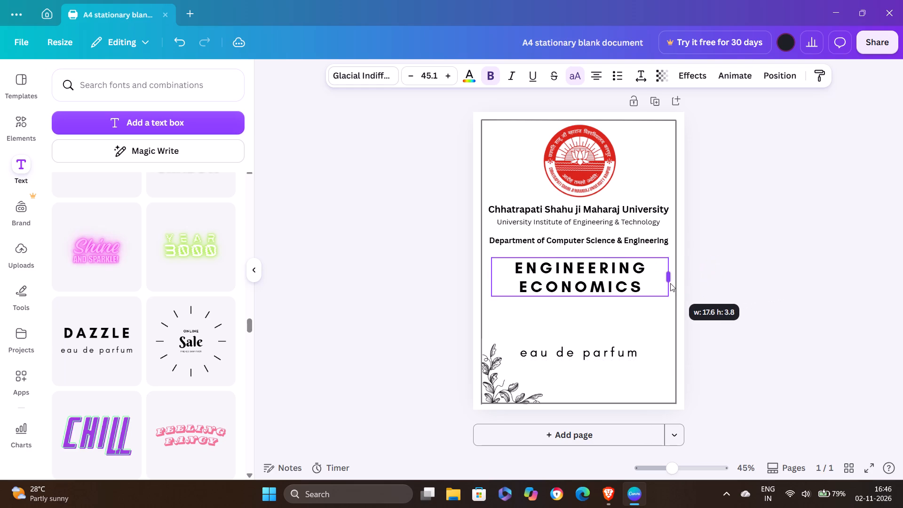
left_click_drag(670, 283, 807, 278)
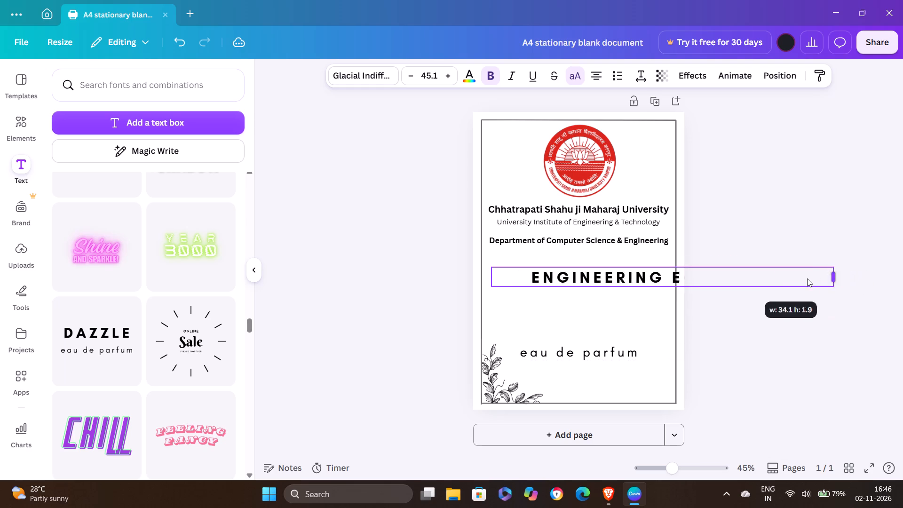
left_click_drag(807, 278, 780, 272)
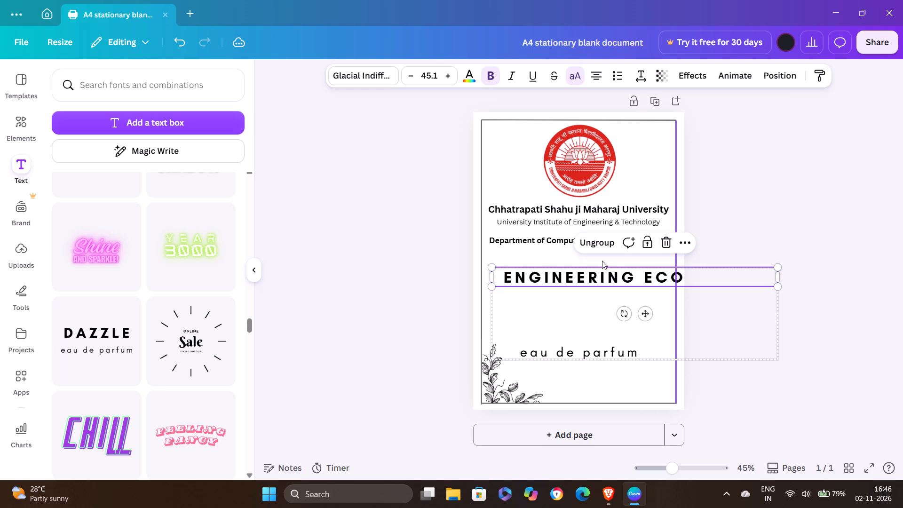
Delete the bold "Engineering Economics" title from the font combination.
left_click(666, 244)
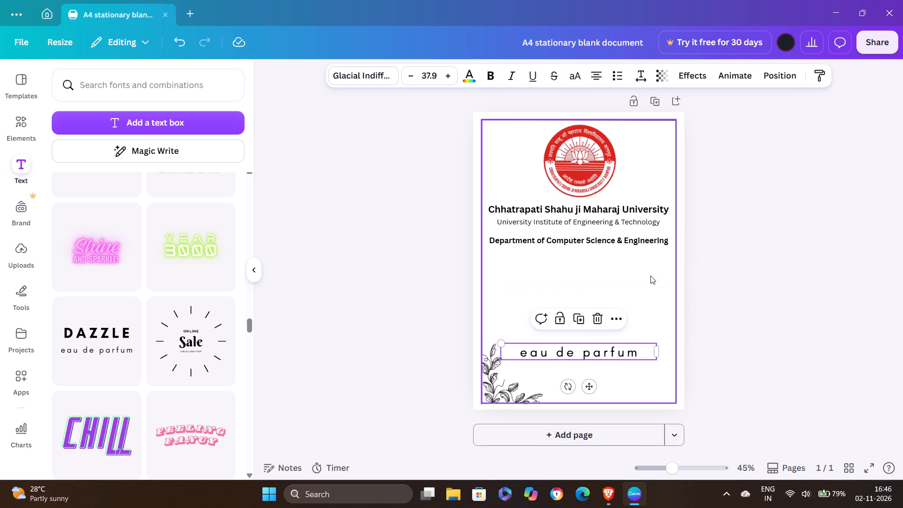
Move the "eau de parfum" text up into the empty space below the department name.
left_click_drag(573, 355, 563, 295)
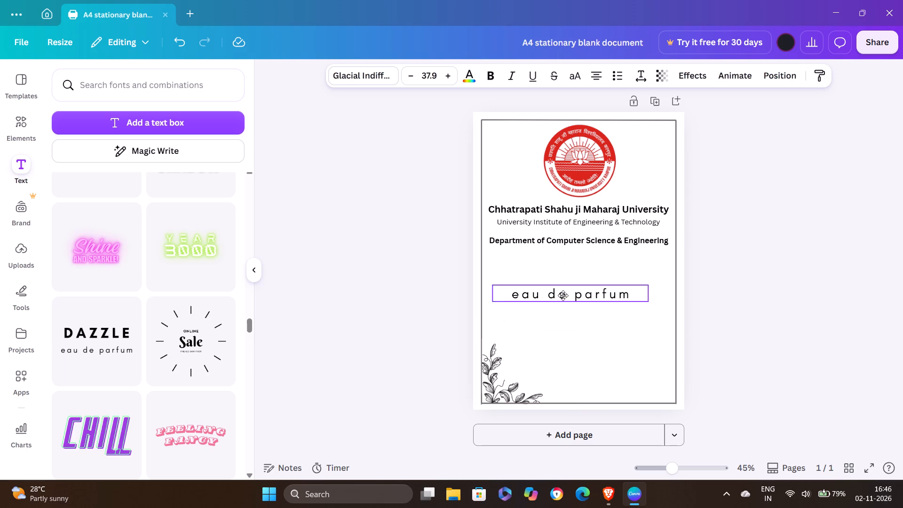
left_click_drag(563, 295, 563, 295)
Replace the "eau de parfum" text with "Engineering Economics" and adjust its text box width to fit one line.
double_click(628, 295)
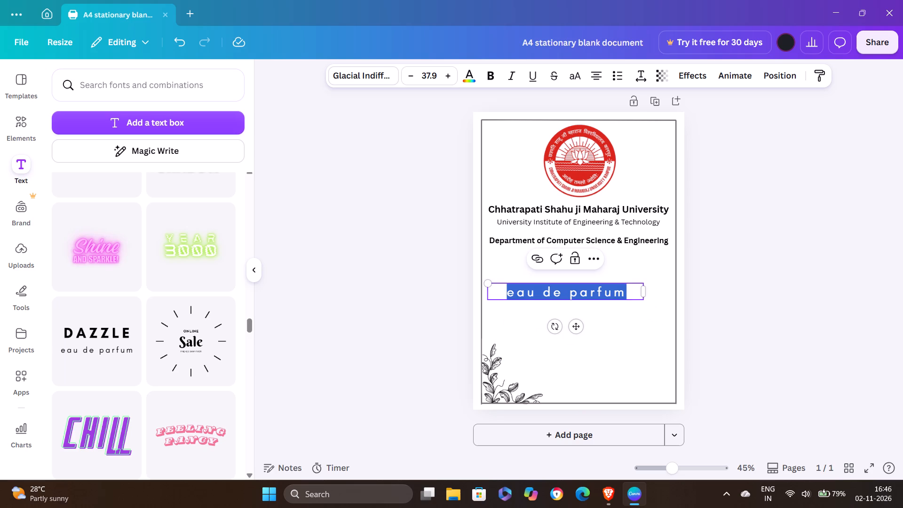
key("BackSpace")
key("shift+e")
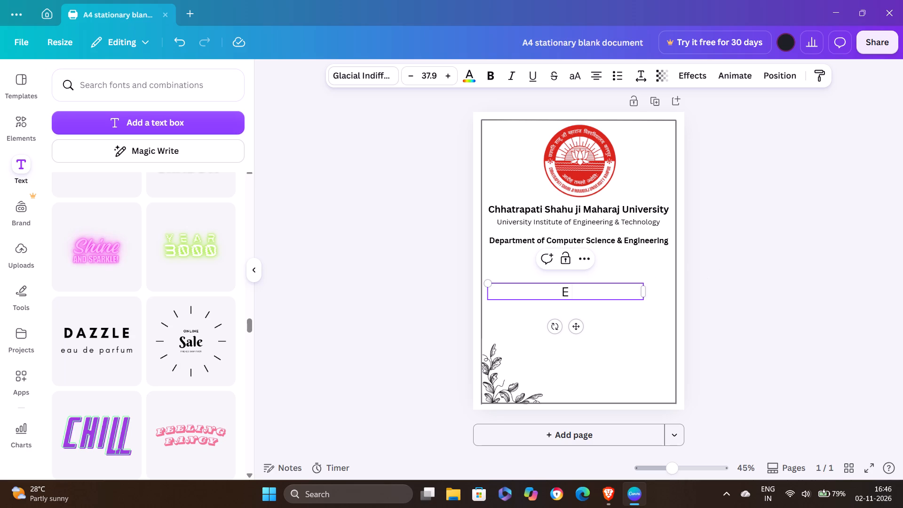
key("BackSpace")
type("Eng")
type("ineering")
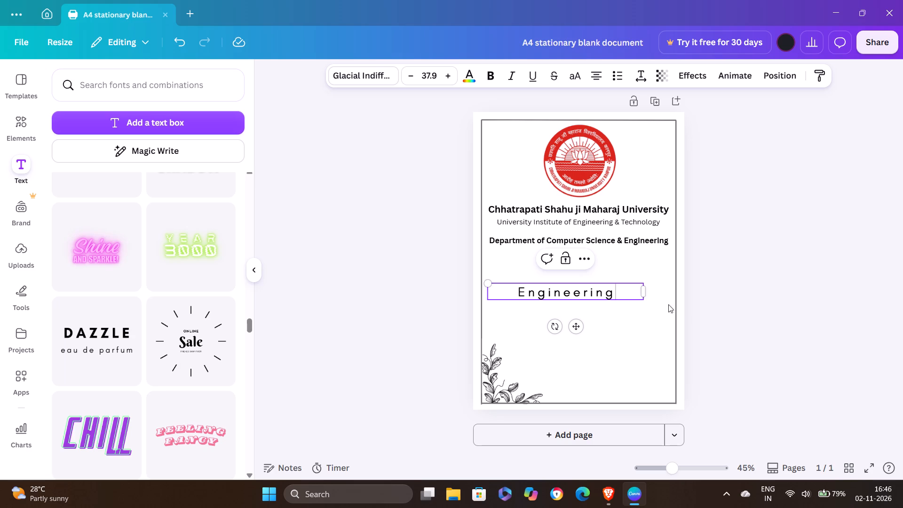
left_click_drag(644, 295, 696, 293)
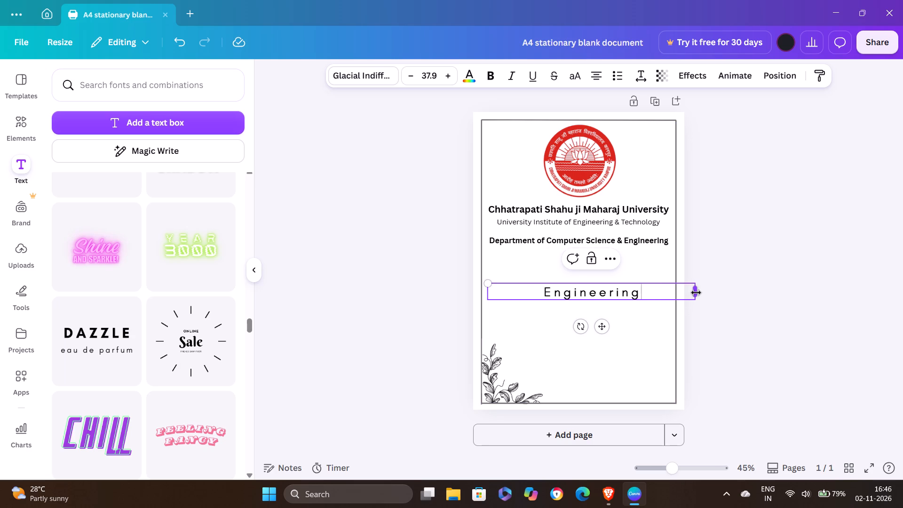
key("shift+e")
type("co")
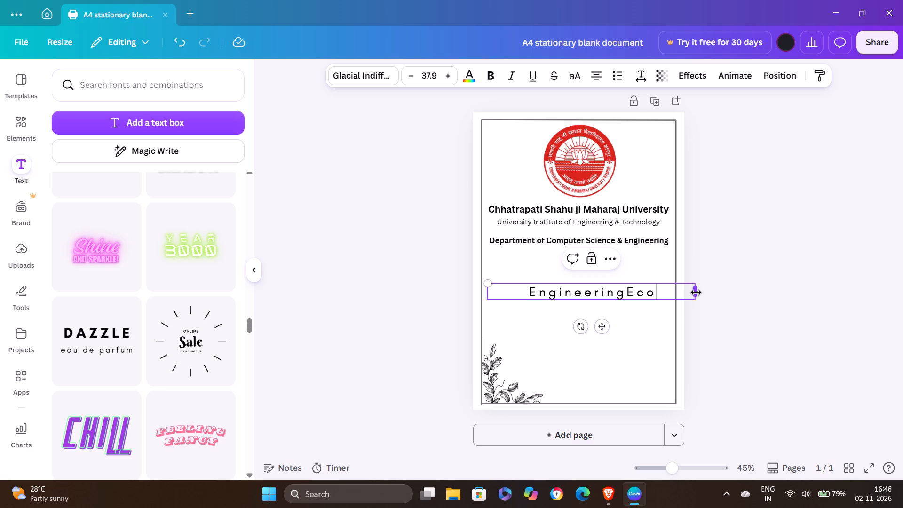
type("nomics")
left_click(598, 292)
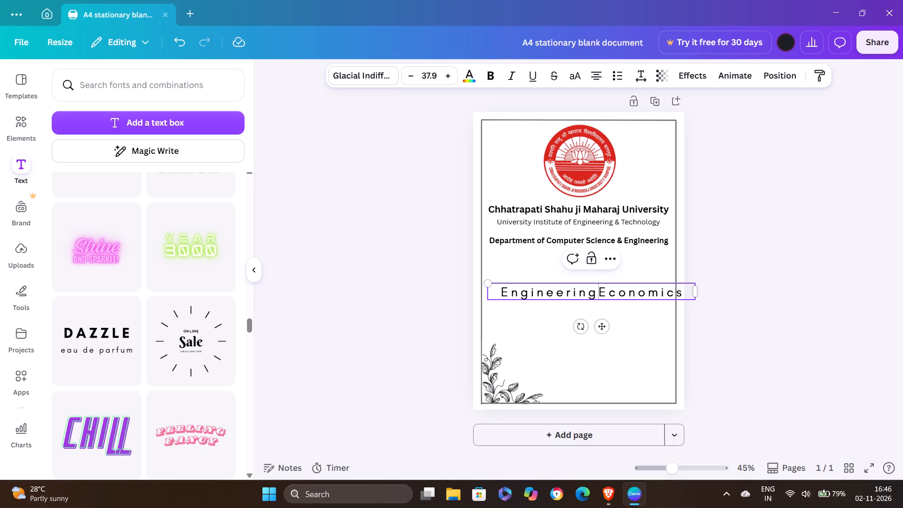
key("space")
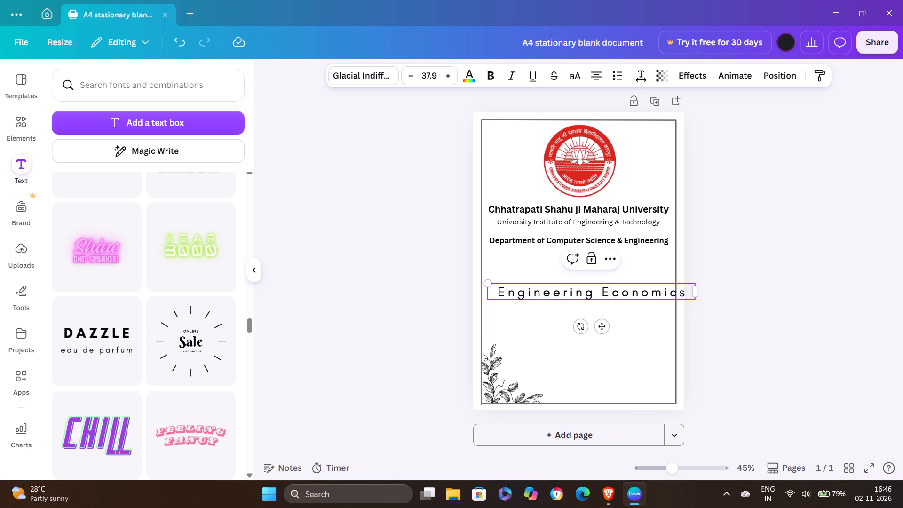
left_click_drag(697, 294, 677, 294)
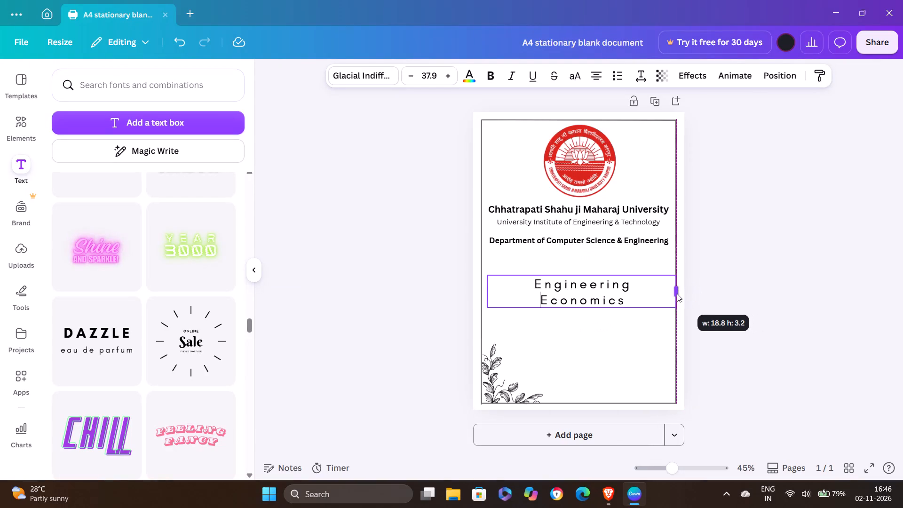
left_click_drag(677, 294, 683, 293)
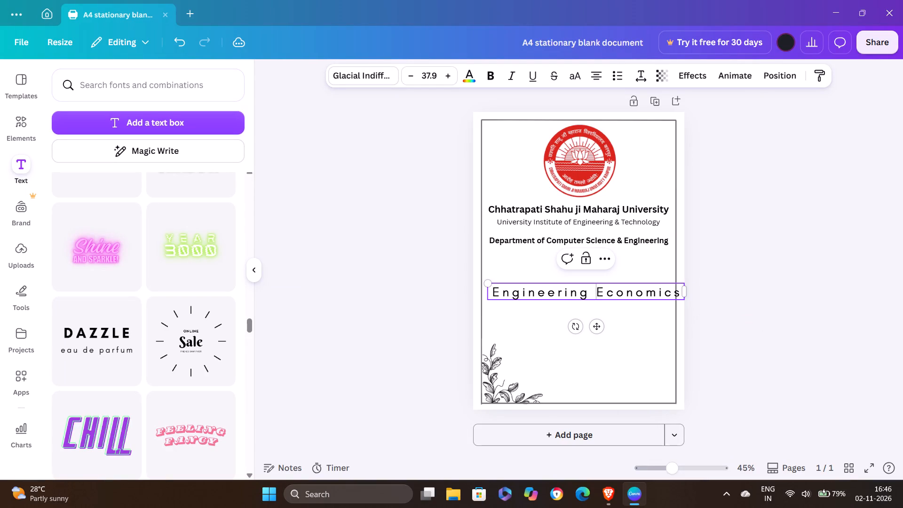
Move the one-line "Engineering Economics" title closer to the department name and position it between the page's side borders.
left_click_drag(610, 294, 603, 290)
left_click(603, 290)
left_click(616, 350)
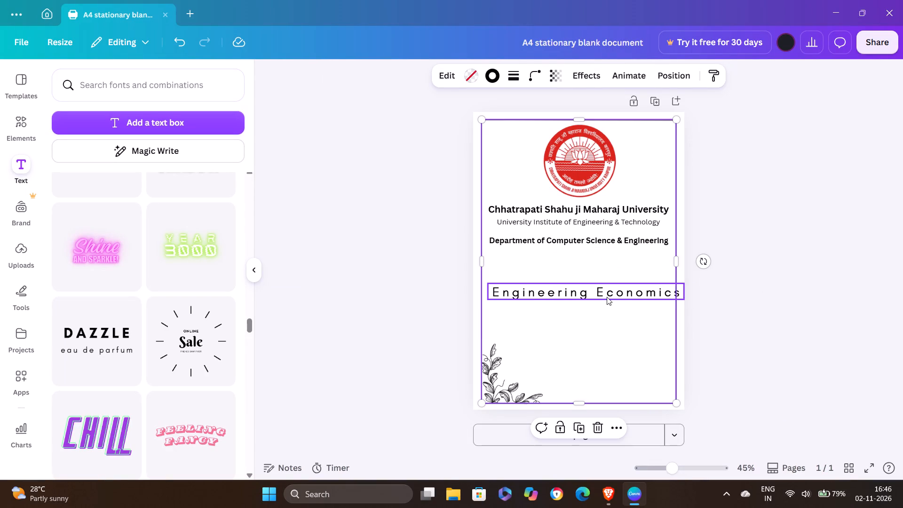
left_click(607, 297)
left_click_drag(595, 326, 590, 316)
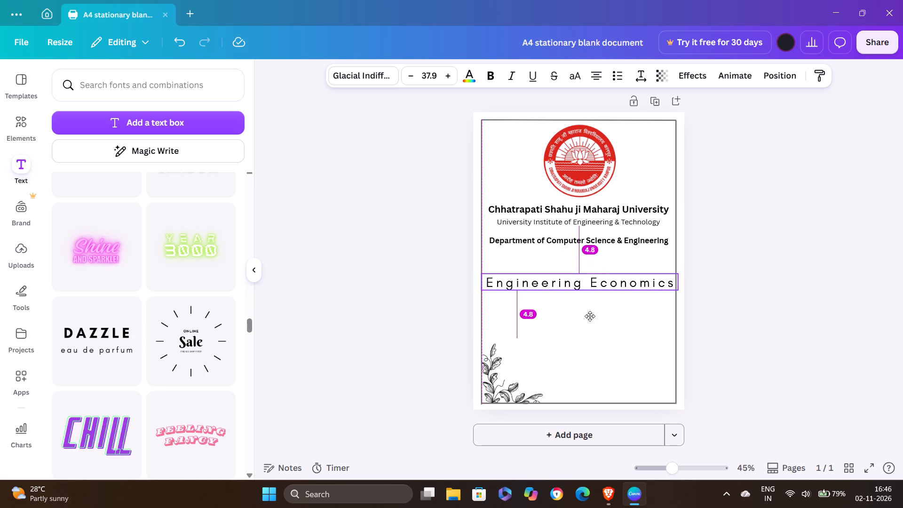
left_click_drag(590, 316, 590, 312)
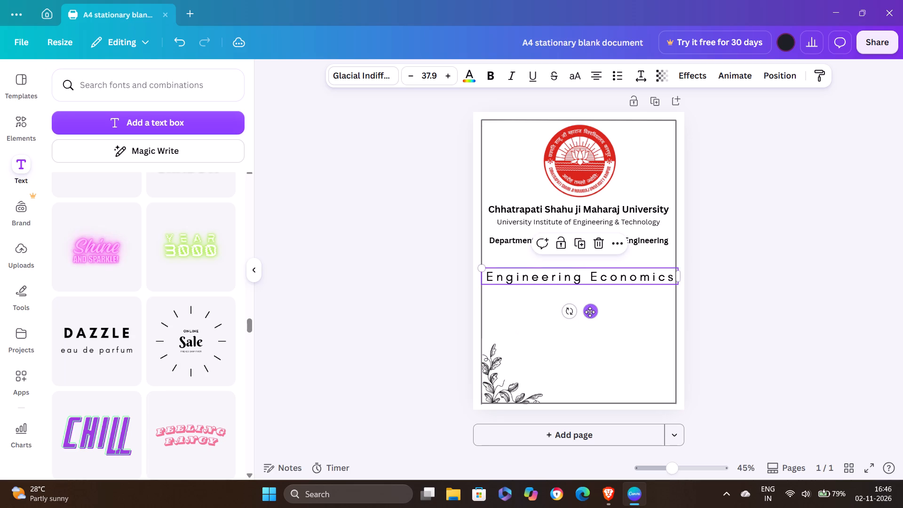
key("Left")
key("Left")
key("Left")
left_click_drag(586, 313, 577, 310)
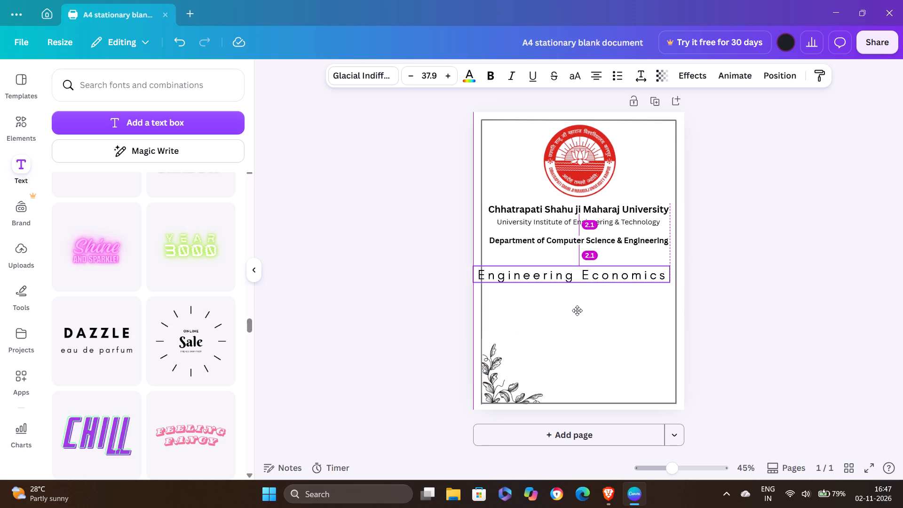
left_click_drag(577, 310, 586, 309)
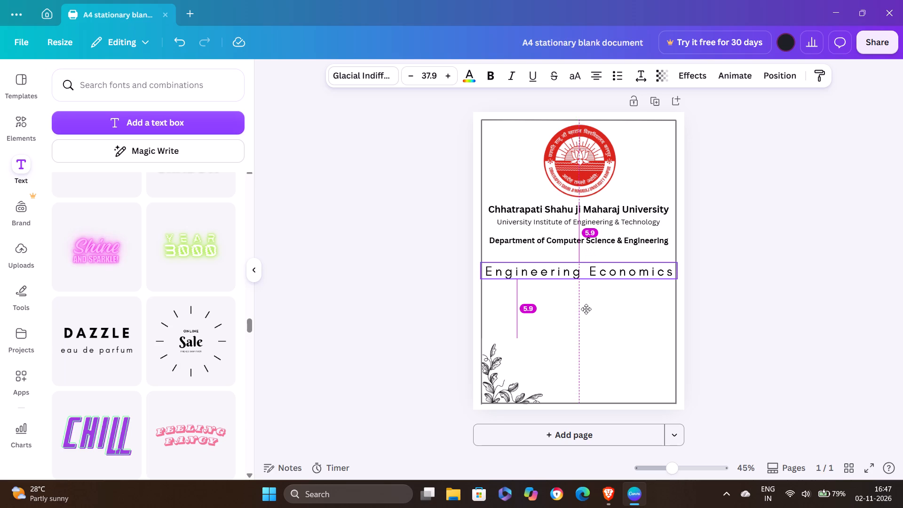
left_click_drag(586, 309, 584, 309)
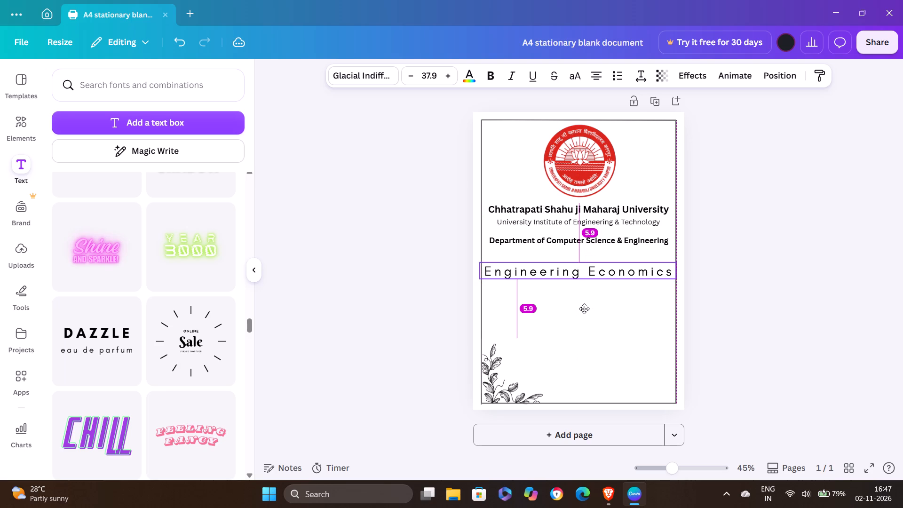
left_click_drag(584, 309, 585, 309)
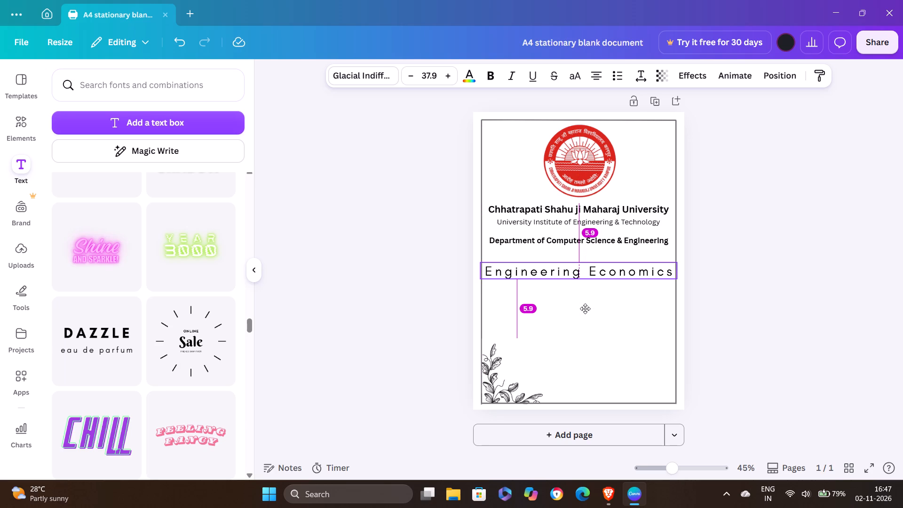
left_click_drag(585, 309, 586, 309)
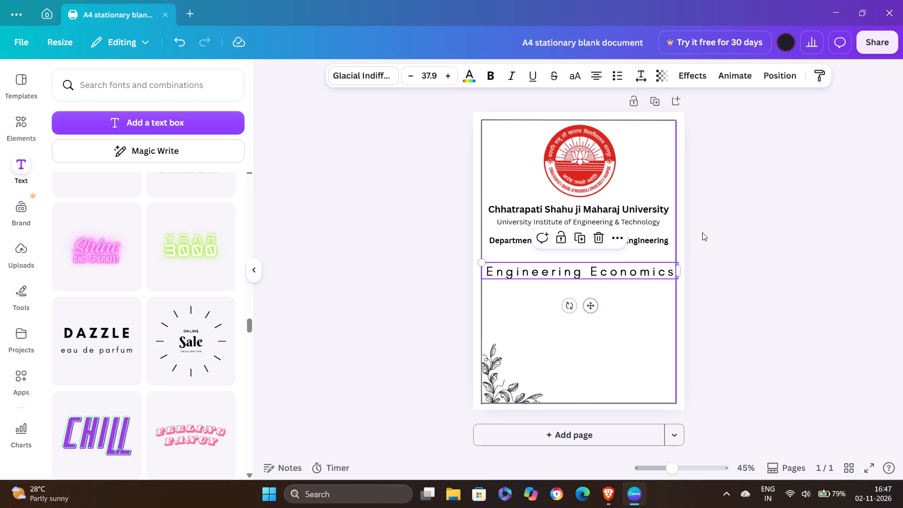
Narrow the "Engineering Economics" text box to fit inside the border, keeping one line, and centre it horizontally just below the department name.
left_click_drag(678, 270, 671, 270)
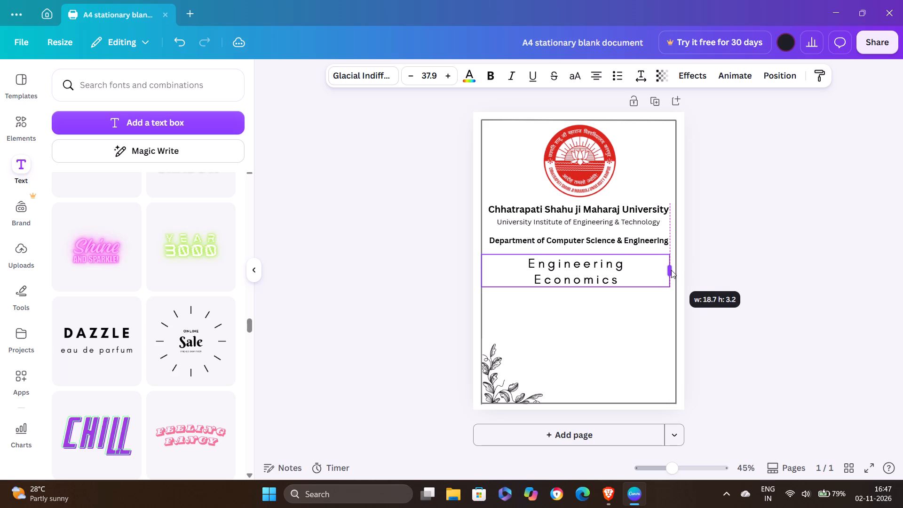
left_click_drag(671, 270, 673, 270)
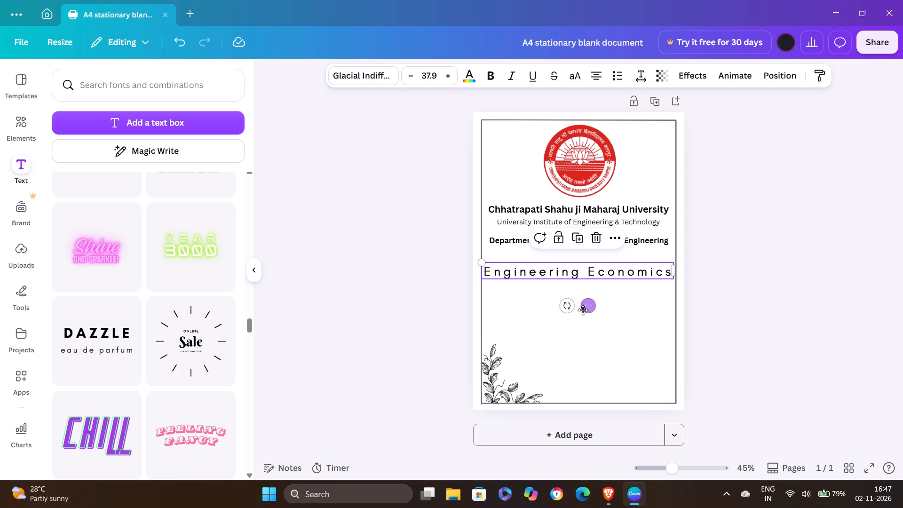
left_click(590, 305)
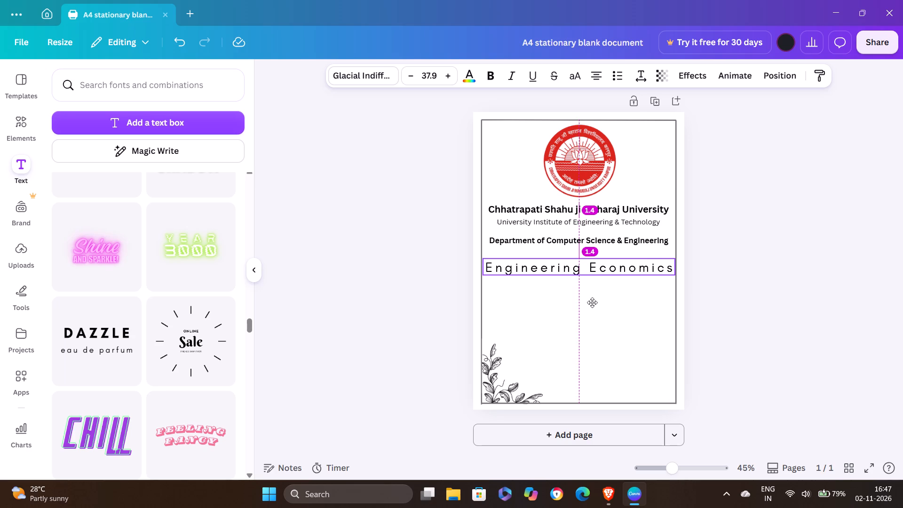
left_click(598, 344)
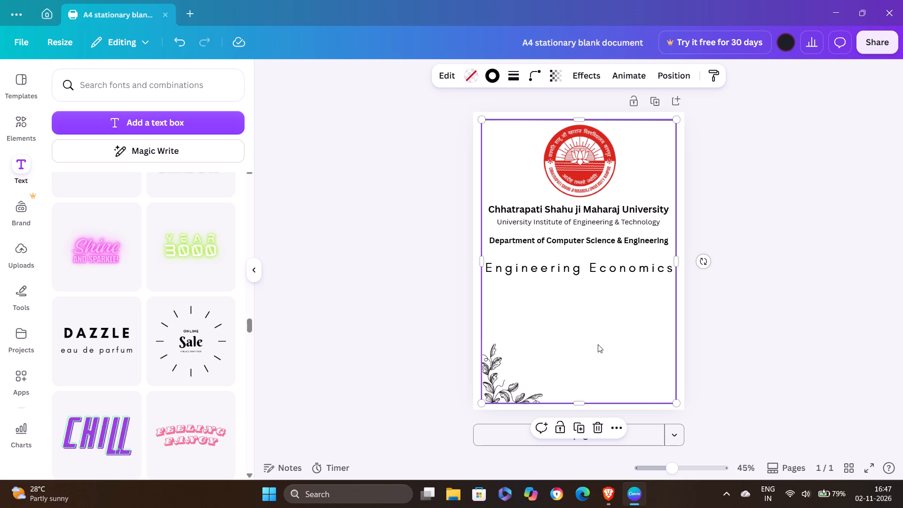
Delete the one-line "Engineering Economics" title from the page.
left_click(582, 263)
left_click(599, 231)
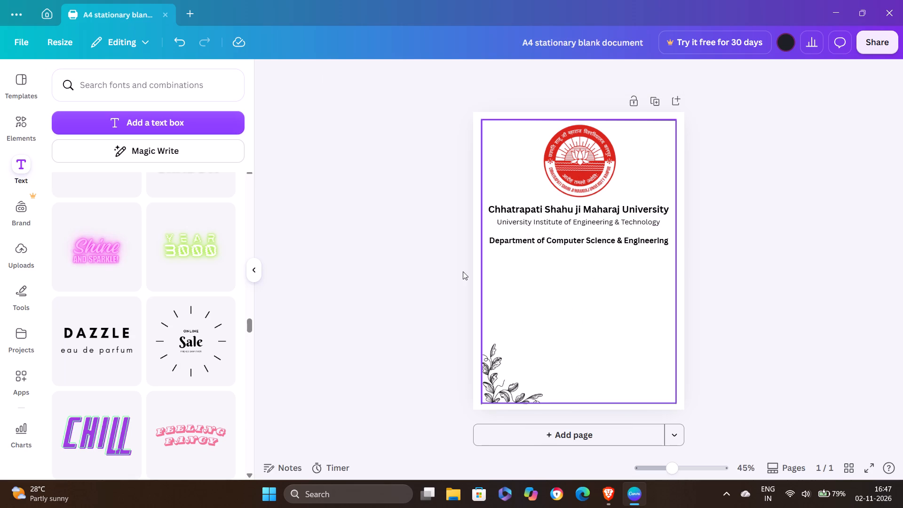
Browse the font combinations for a different text style for the cover page title.
scroll(177, 333, "down", 5)
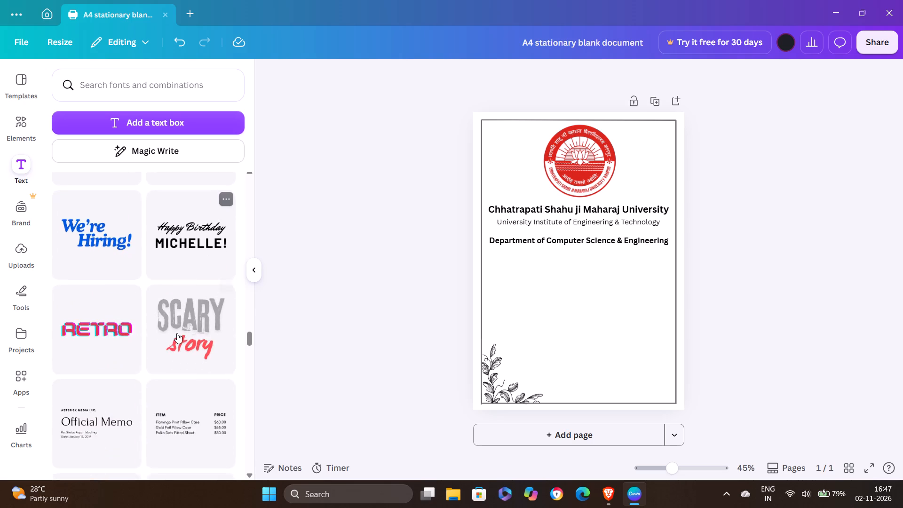
scroll(177, 333, "down", 5)
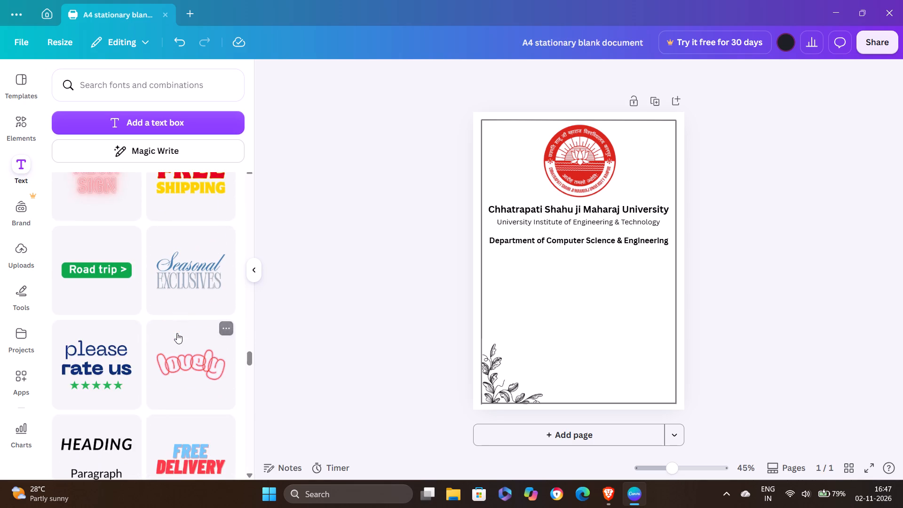
scroll(177, 333, "down", 5)
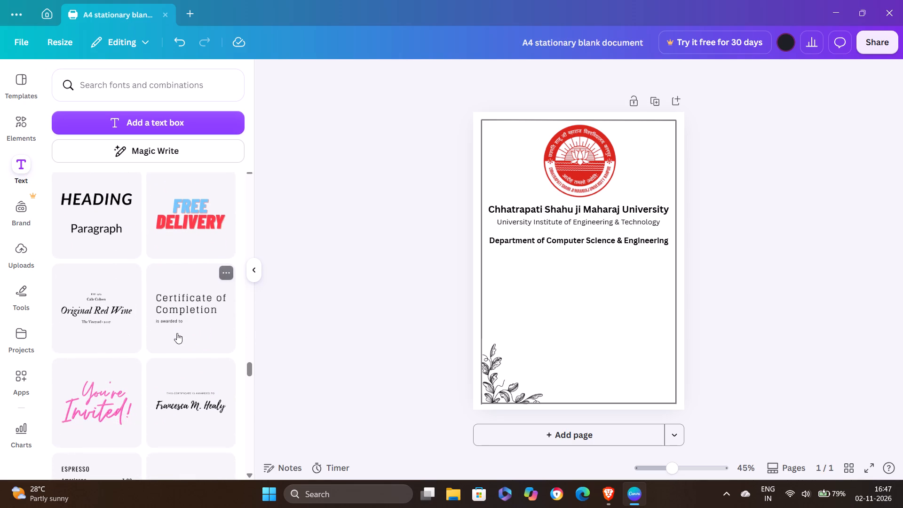
scroll(177, 333, "down", 5)
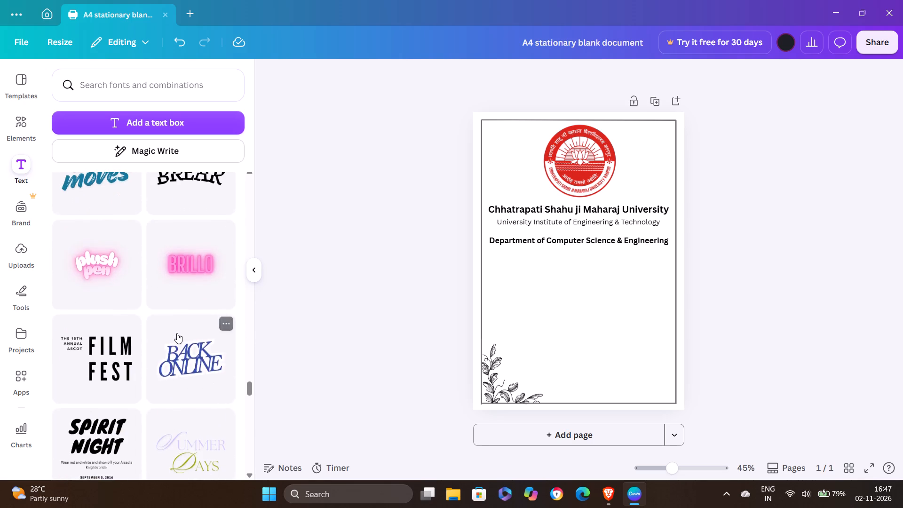
scroll(177, 333, "down", 5)
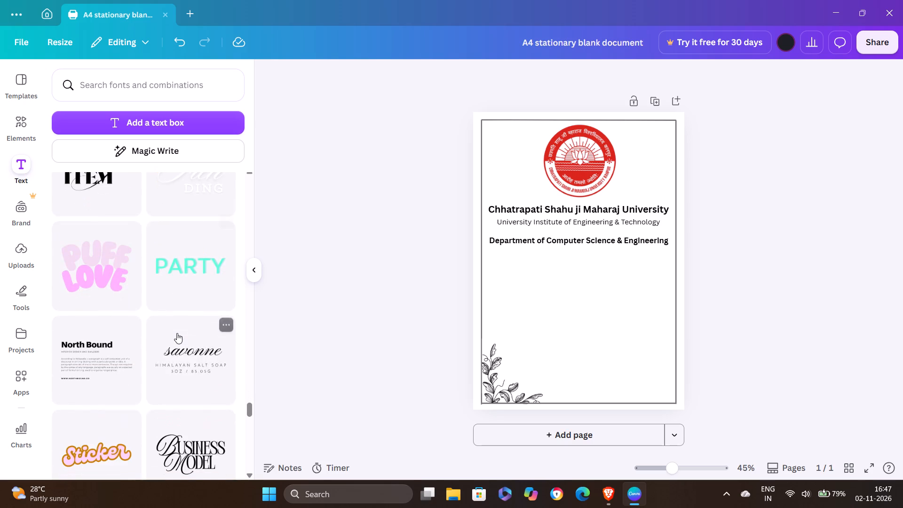
scroll(177, 333, "down", 4)
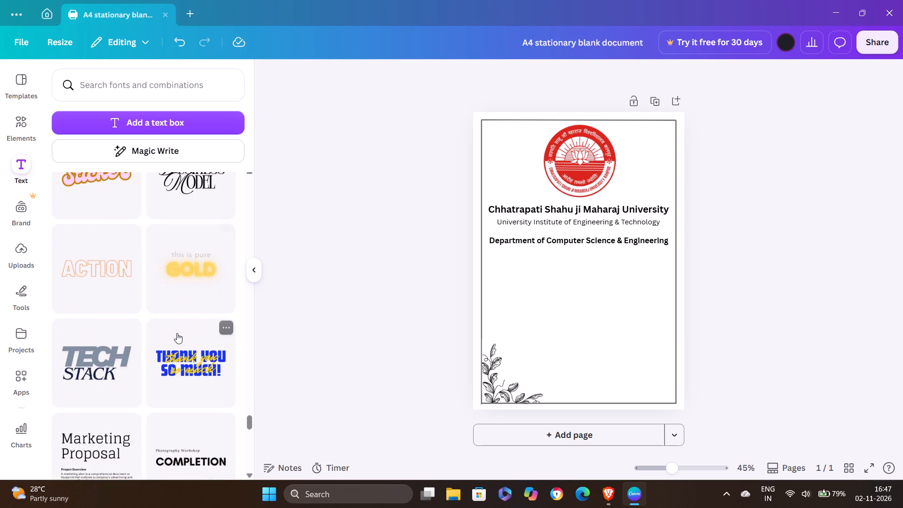
scroll(177, 333, "down", 4)
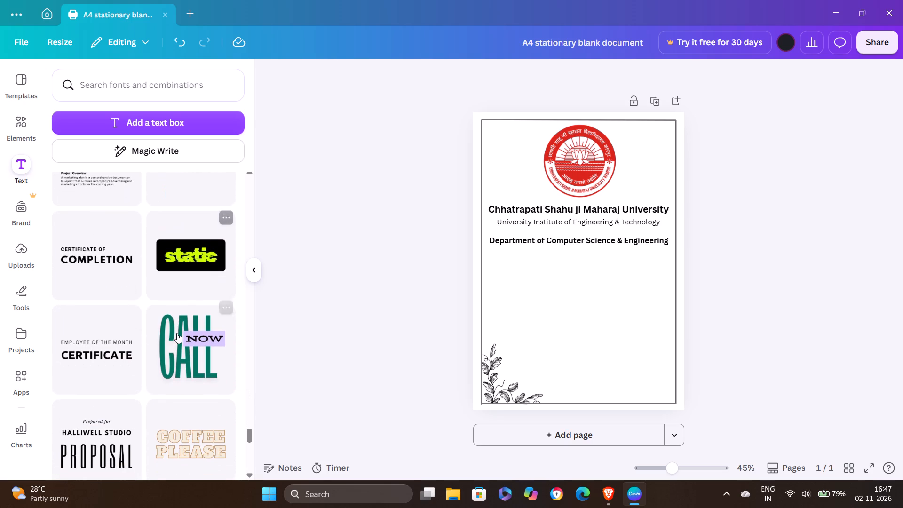
scroll(177, 333, "down", 3)
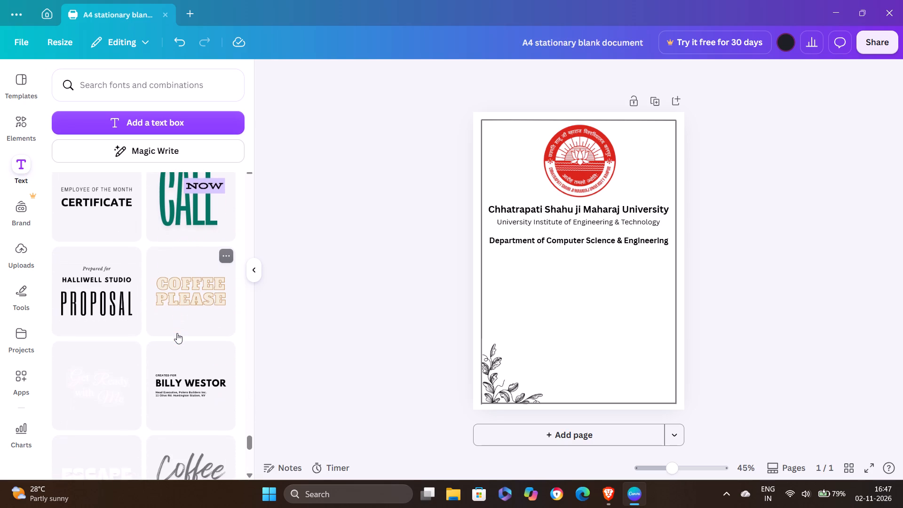
scroll(177, 333, "down", 4)
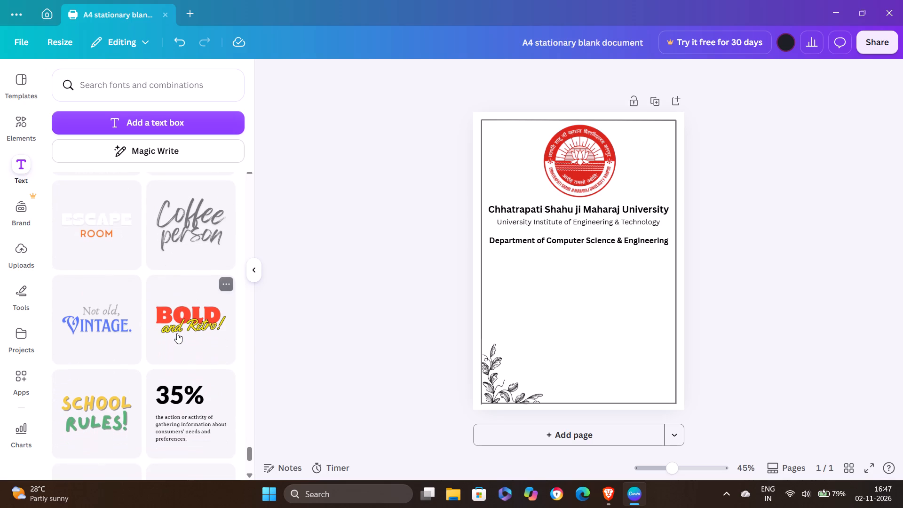
scroll(177, 333, "down", 4)
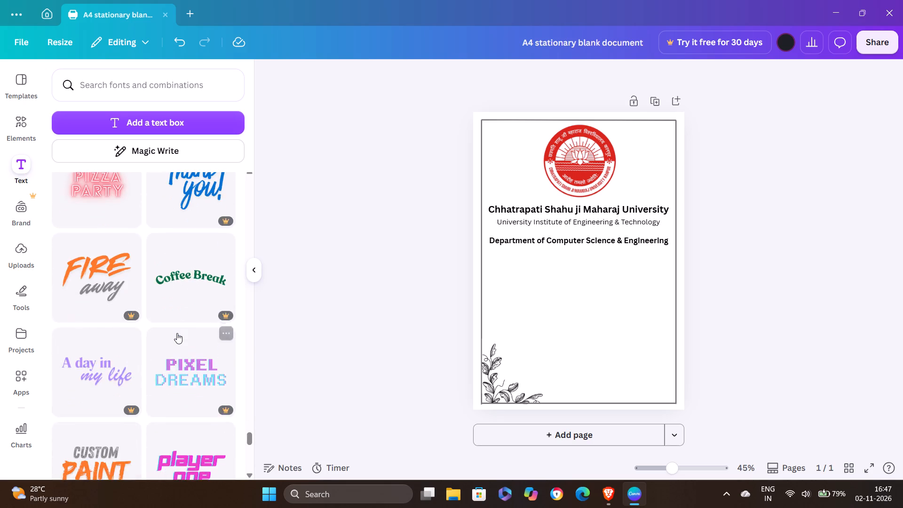
scroll(177, 333, "down", 2)
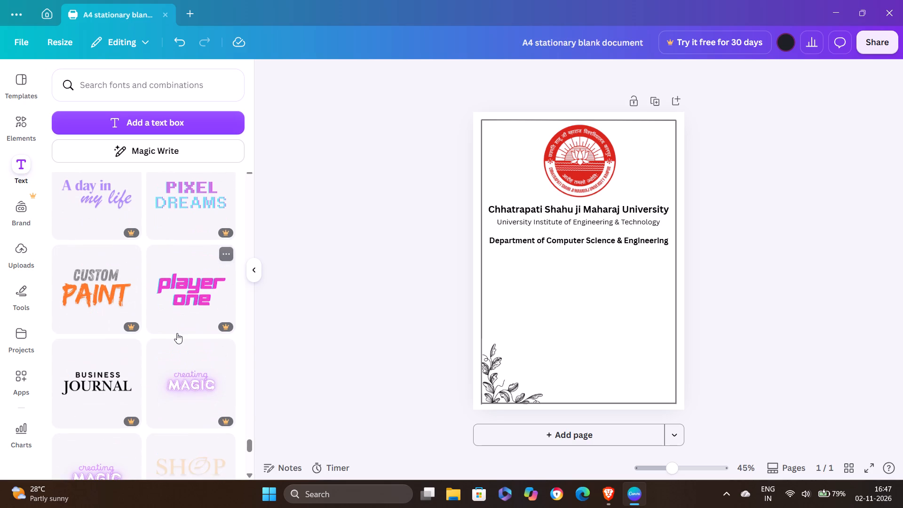
scroll(177, 333, "down", 1)
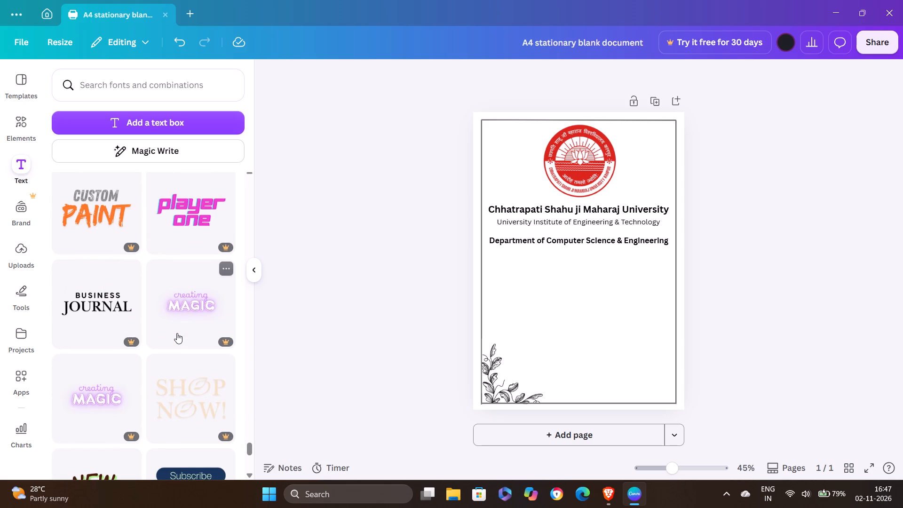
scroll(177, 333, "down", 2)
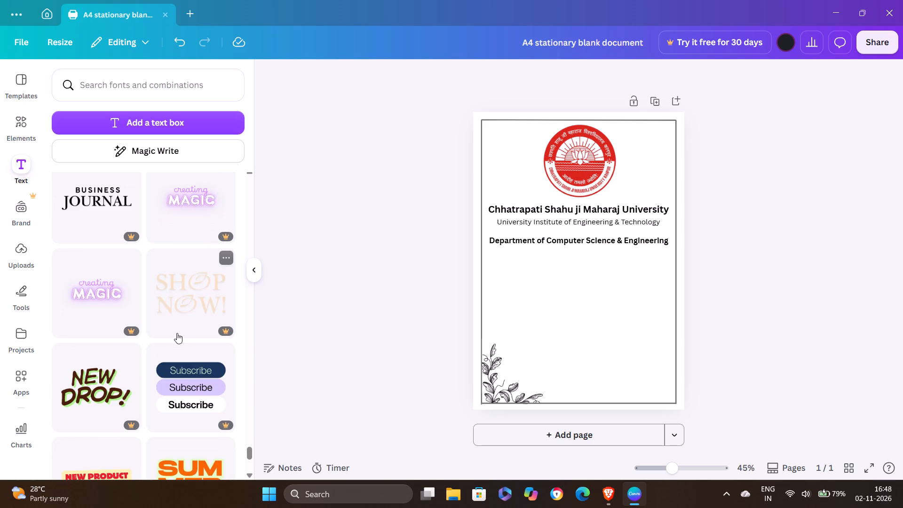
scroll(177, 333, "down", 4)
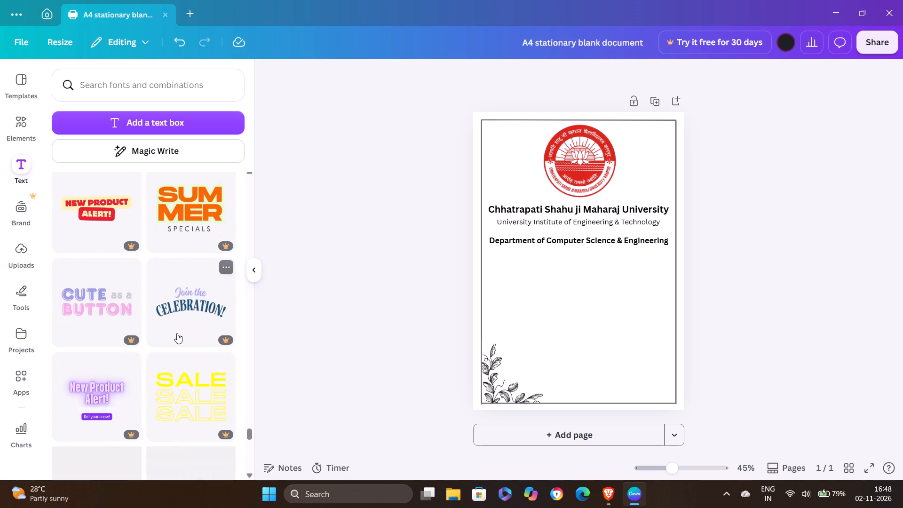
scroll(177, 333, "down", 6)
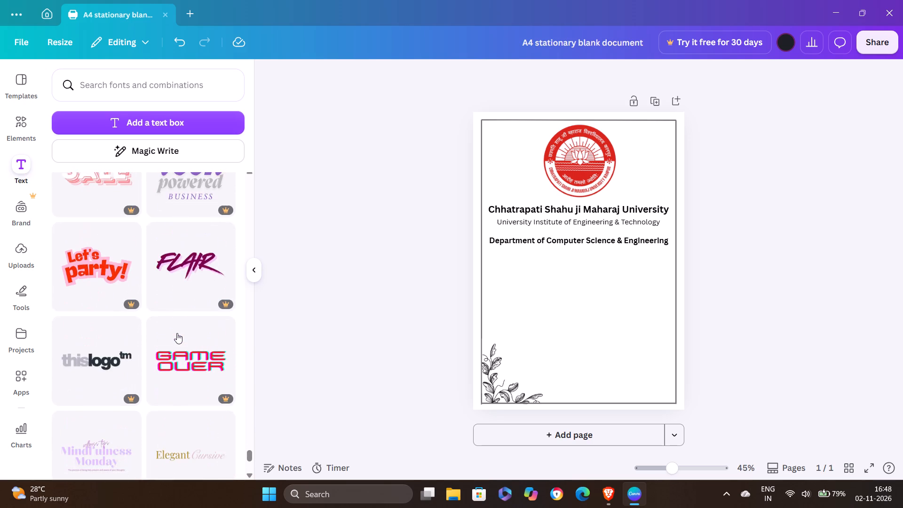
scroll(177, 333, "down", 5)
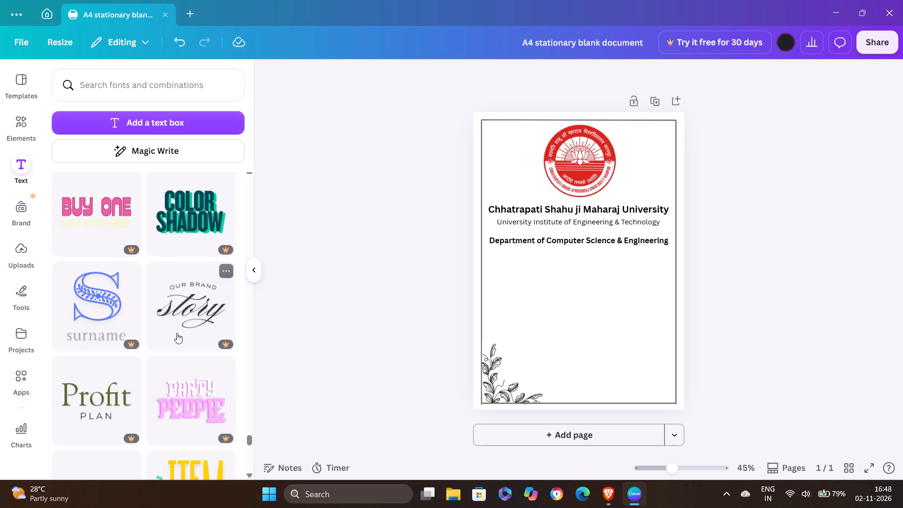
scroll(177, 333, "down", 5)
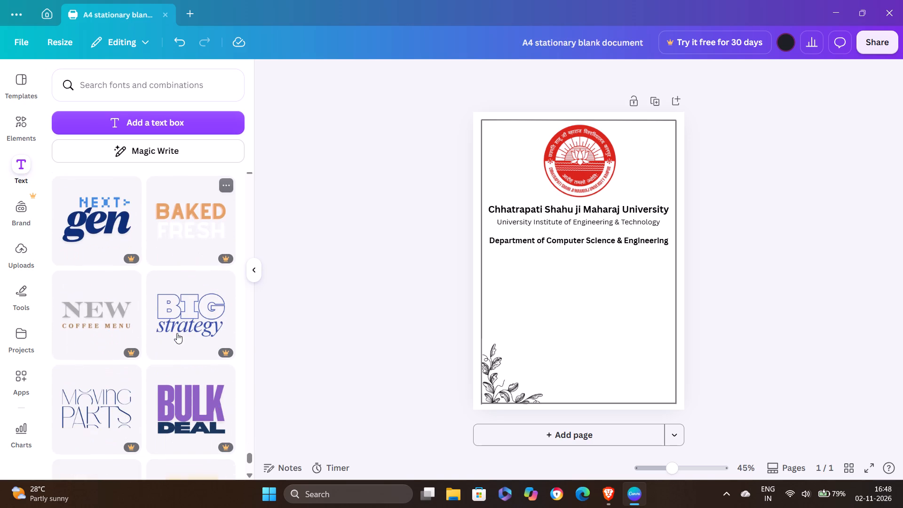
scroll(177, 333, "down", 6)
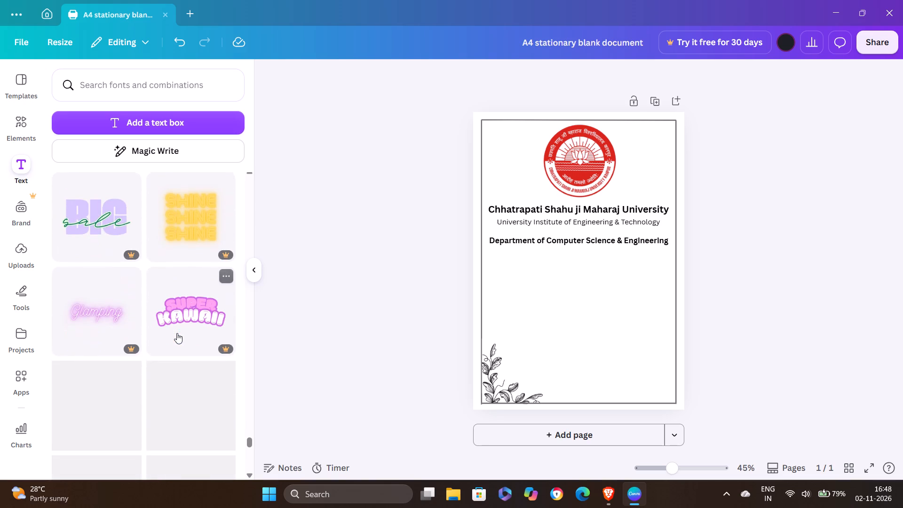
scroll(177, 333, "down", 3)
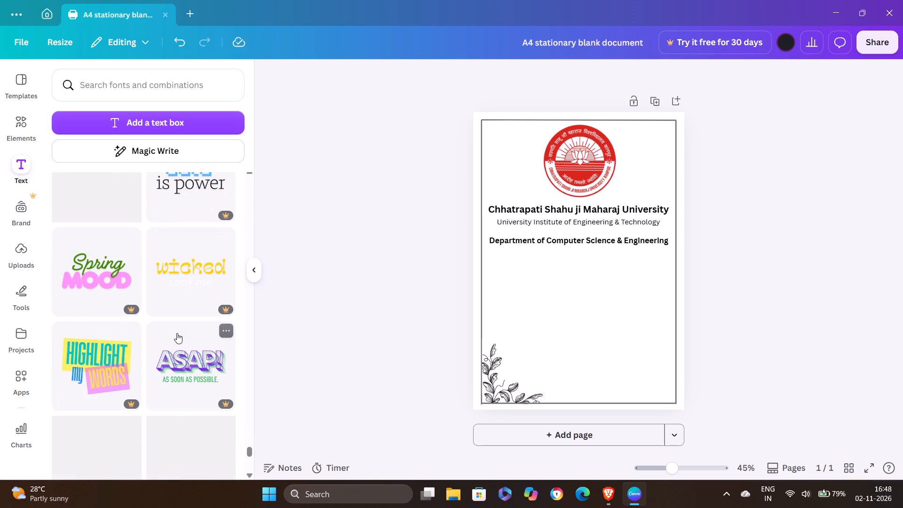
scroll(177, 333, "down", 3)
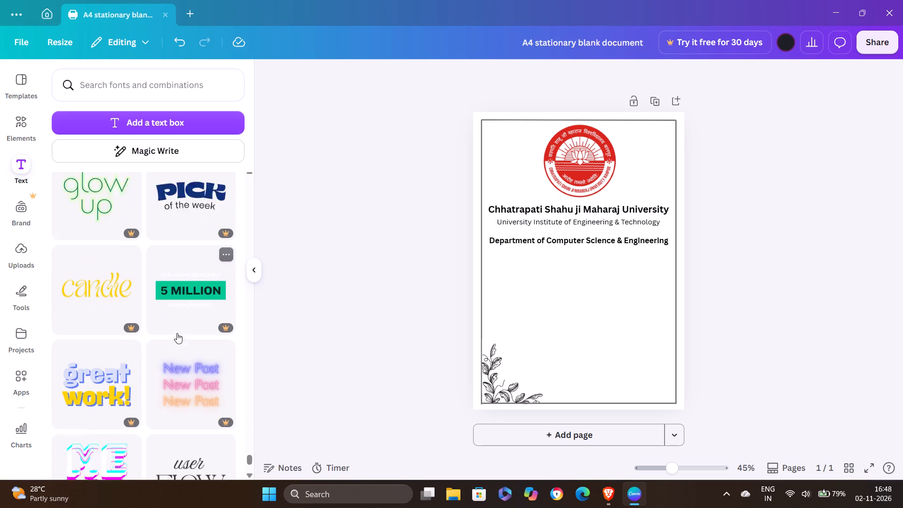
scroll(177, 333, "down", 1)
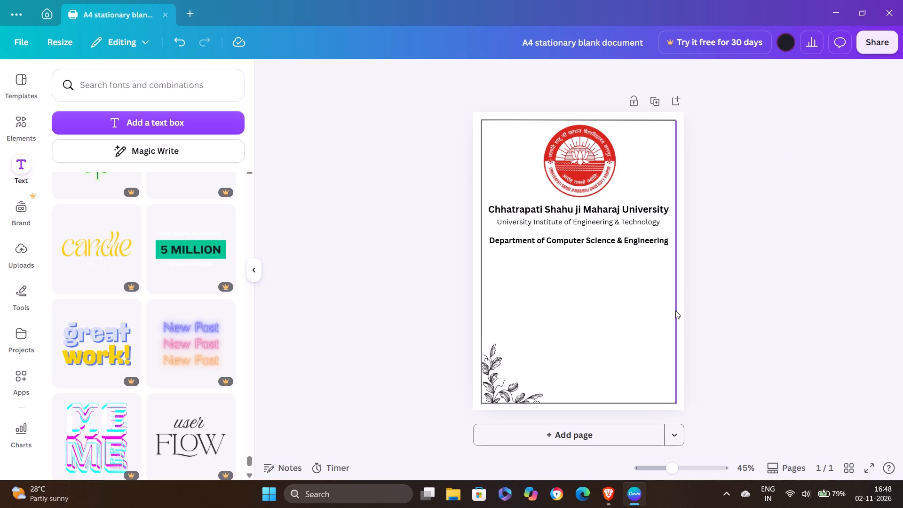
Reduce the font size of the "Chhatrapati Shahu ji Maharaj University" heading to 24.3.
left_click(615, 241)
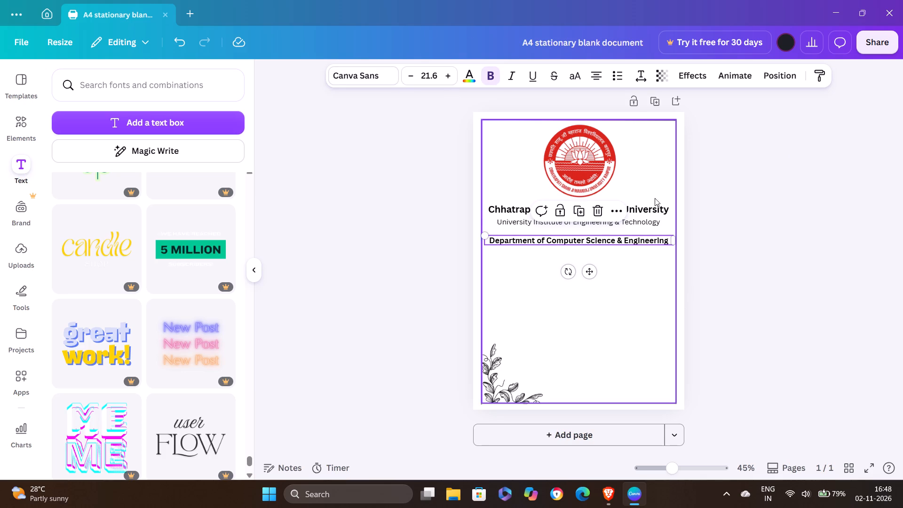
left_click(656, 211)
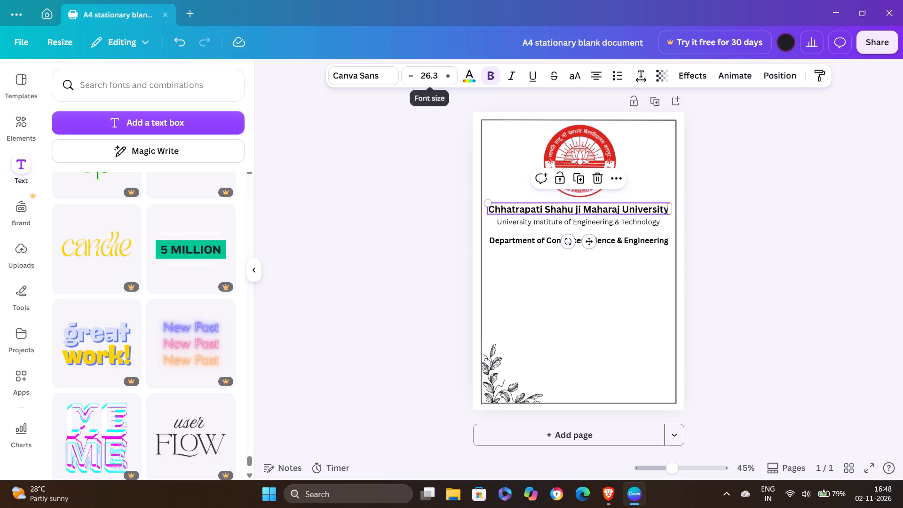
left_click(411, 75)
left_click(411, 75)
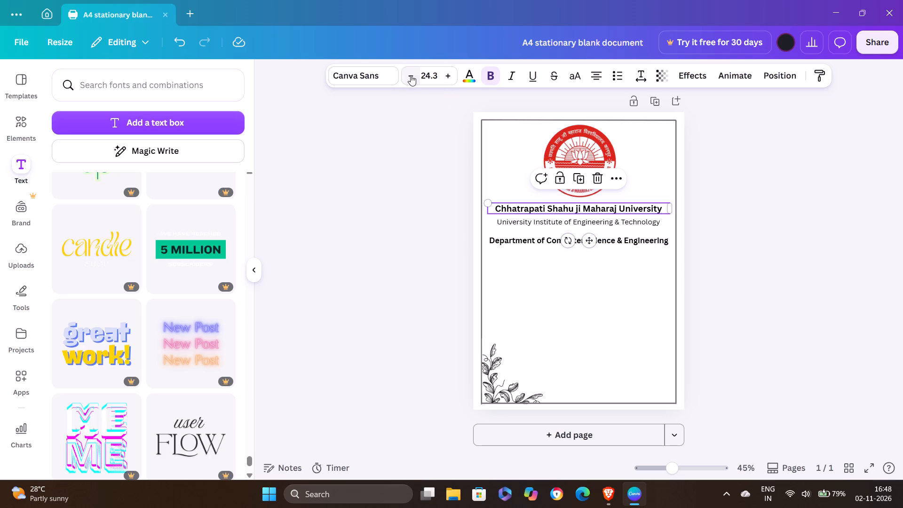
left_click(411, 75)
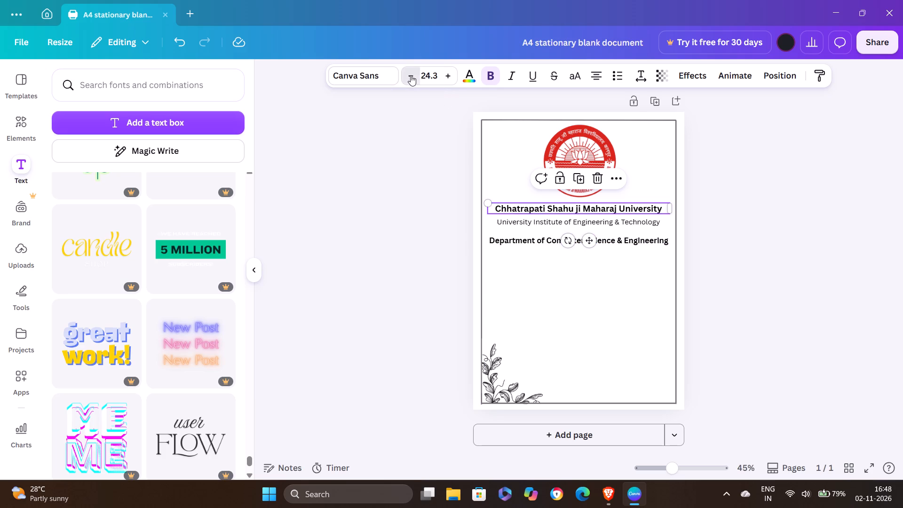
left_click(411, 75)
left_click(411, 75)
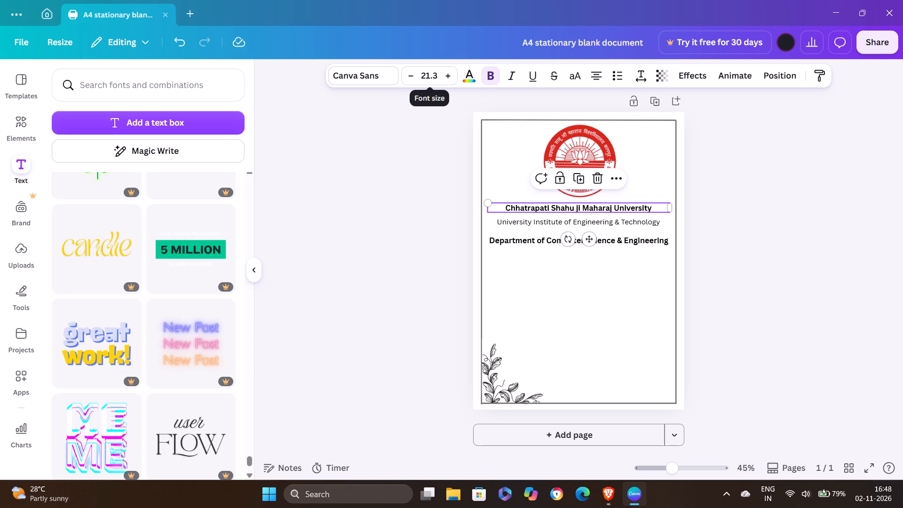
left_click(444, 75)
triple_click(444, 75)
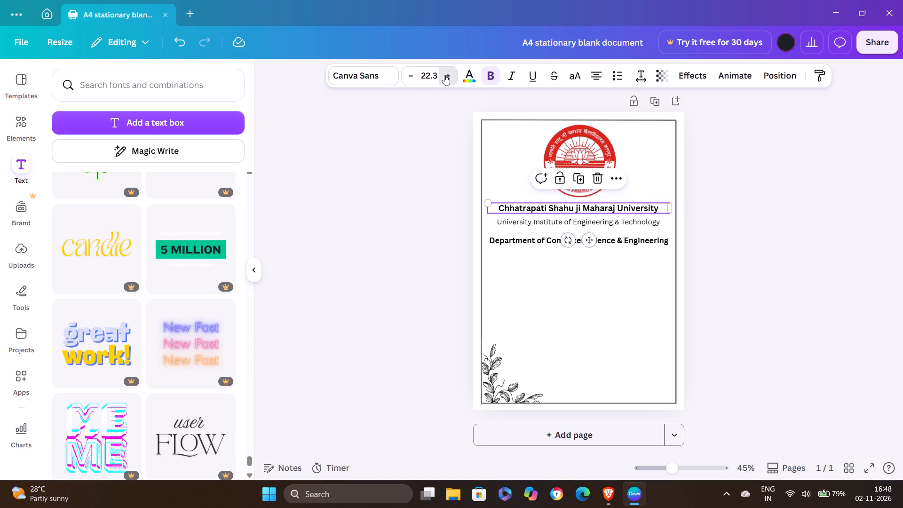
left_click(416, 75)
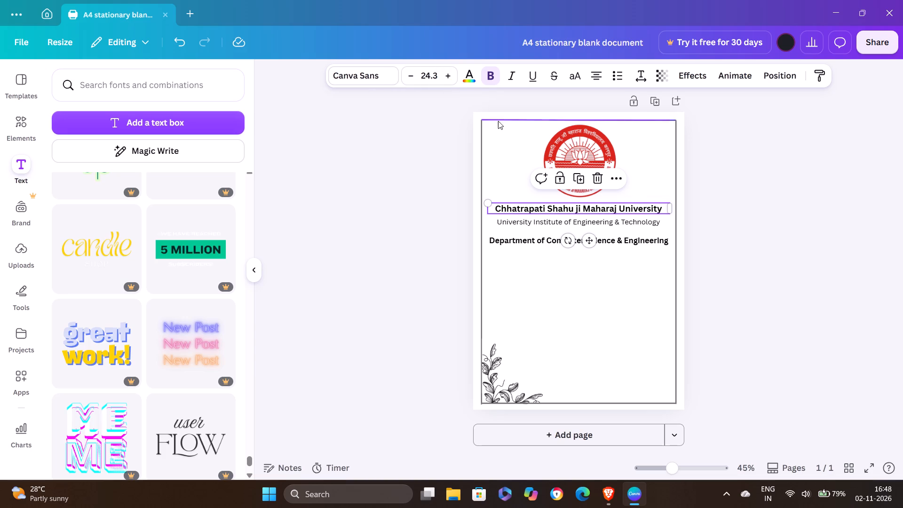
left_click(545, 302)
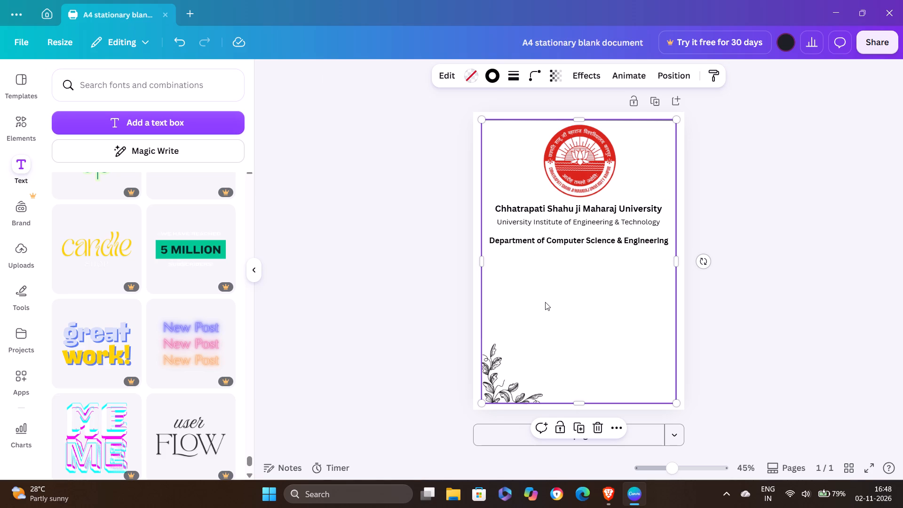
Resize the "Chhatrapati Shahu ji Maharaj University" heading to font size 25, keeping it on one line.
left_click(554, 207)
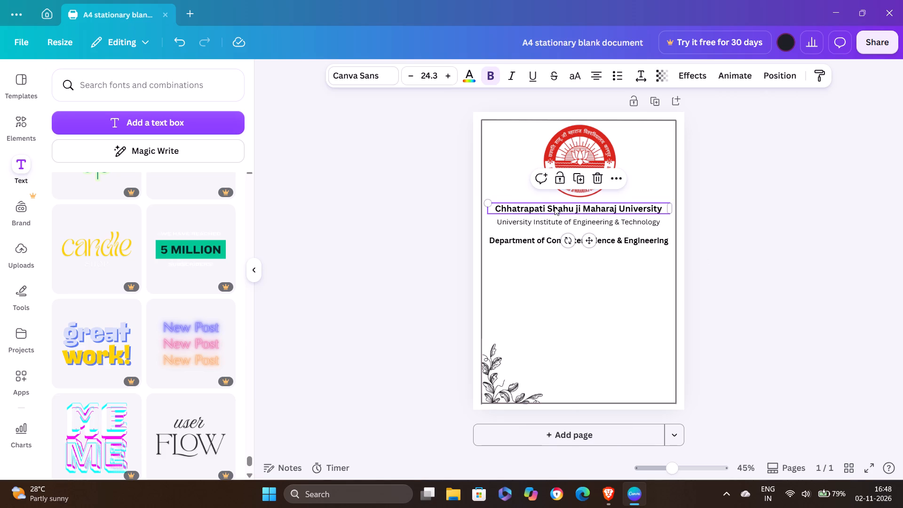
left_click_drag(488, 204, 486, 201)
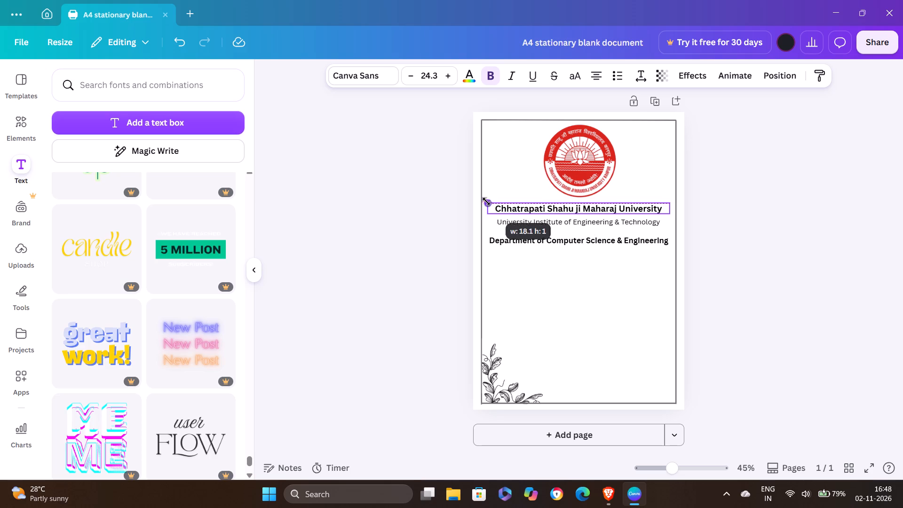
left_click_drag(486, 201, 492, 200)
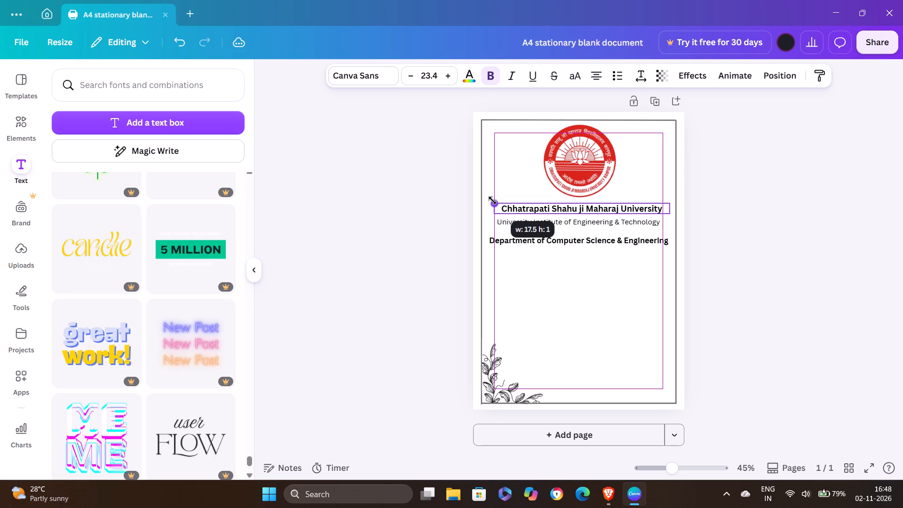
left_click_drag(492, 200, 497, 201)
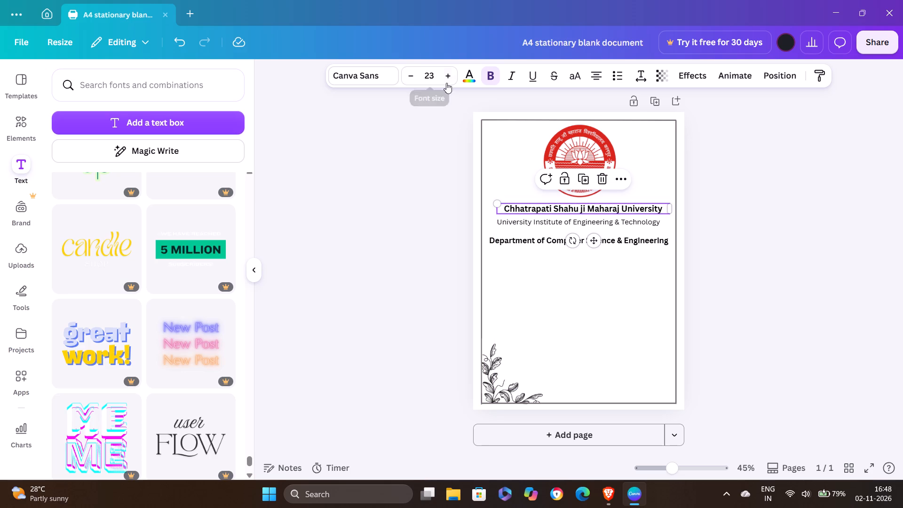
left_click(448, 76)
left_click(448, 76)
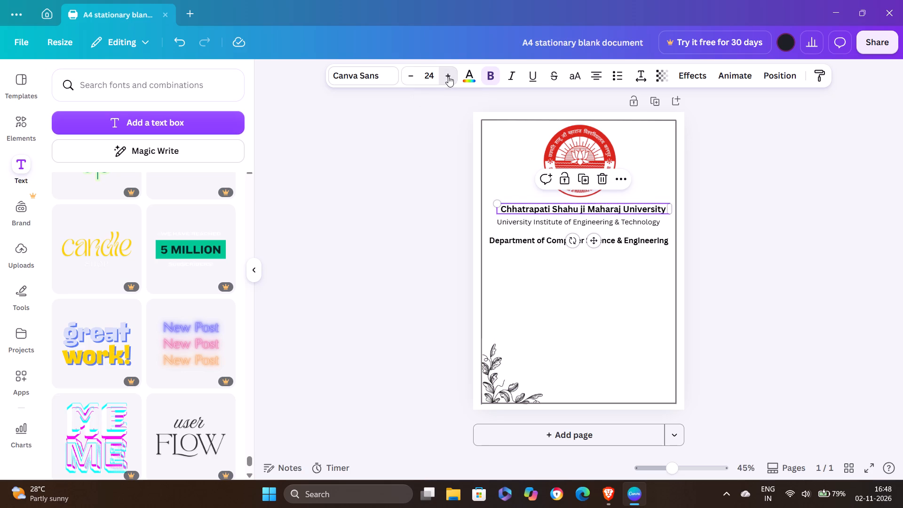
left_click(448, 76)
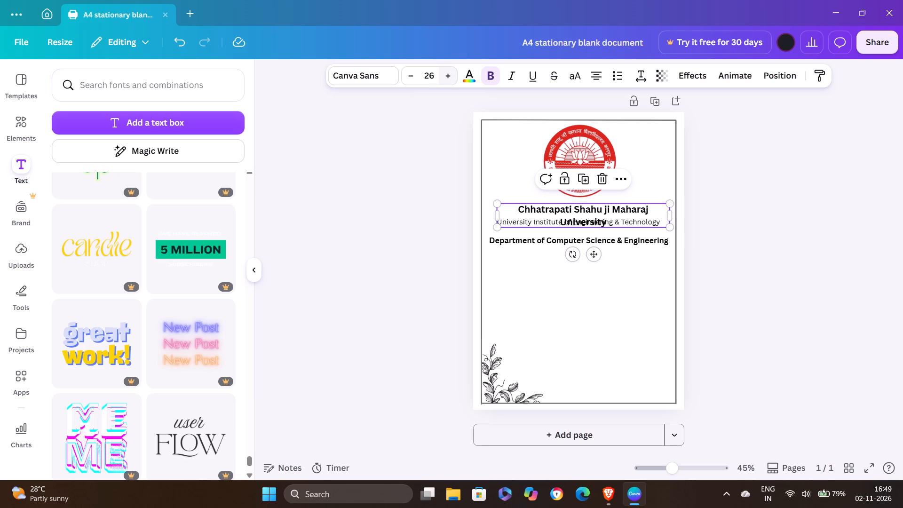
left_click(416, 71)
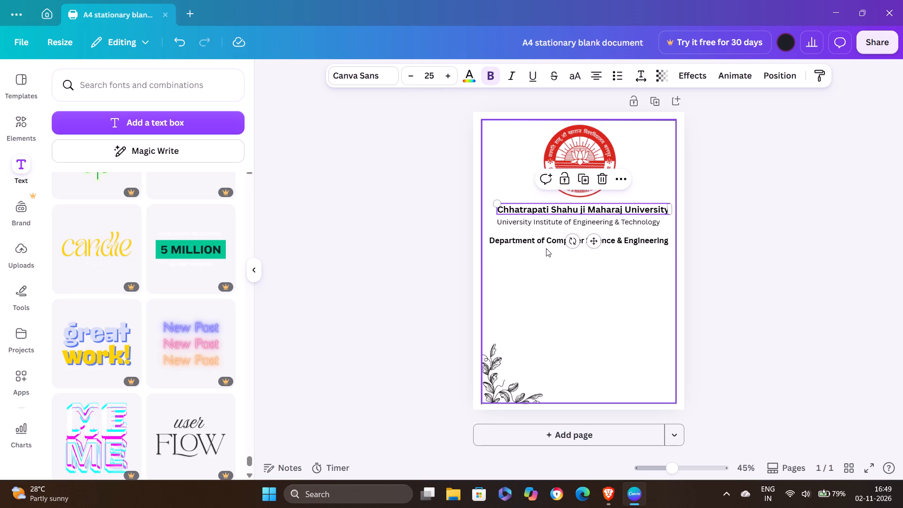
left_click(552, 315)
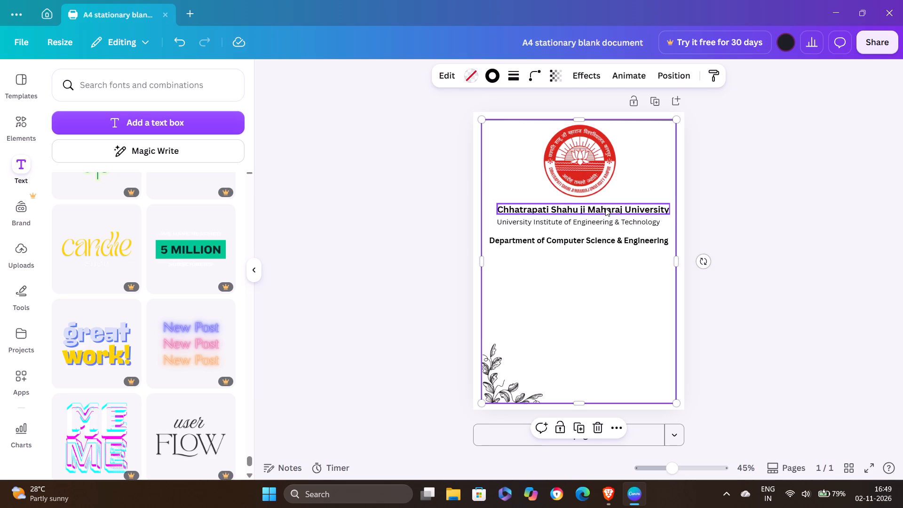
Reposition the "Chhatrapati Shahu ji Maharaj University" heading horizontally so it sits roughly centred beneath the logo.
left_click_drag(598, 208, 593, 208)
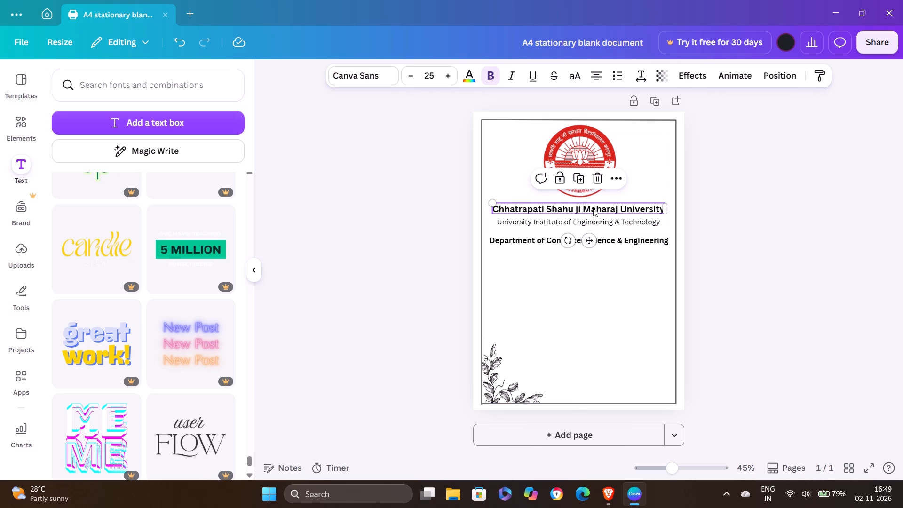
key("Left")
key("Right")
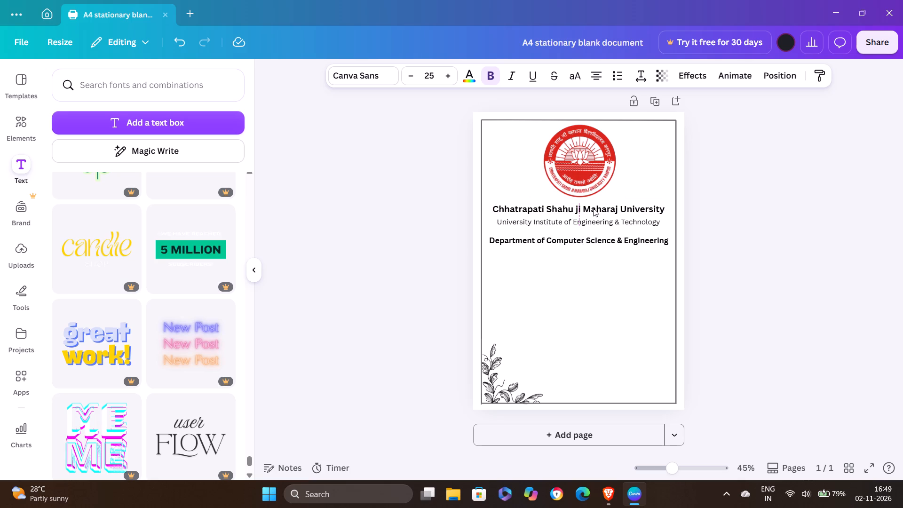
key("Right")
key("Right")
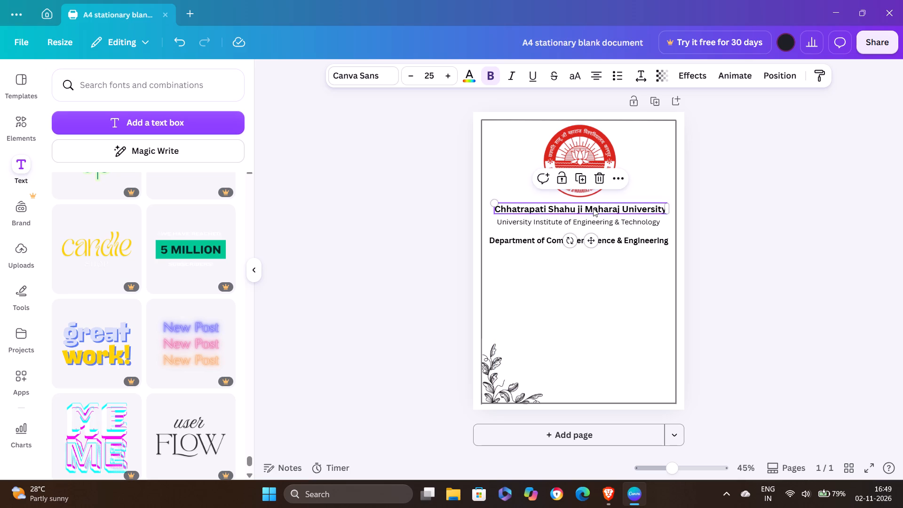
key("Right")
key("Right")
key("Left")
key("Left")
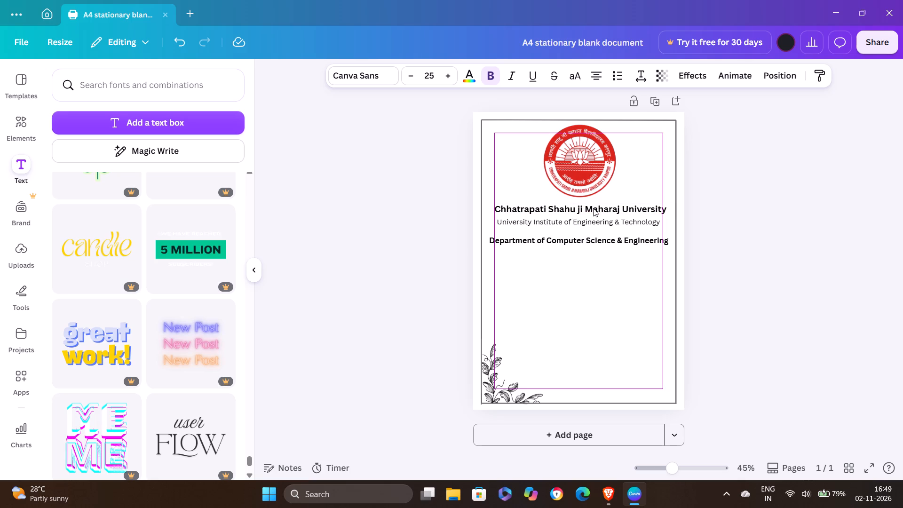
key("Left")
key("Left")
key("Right")
key("Right")
left_click(583, 274)
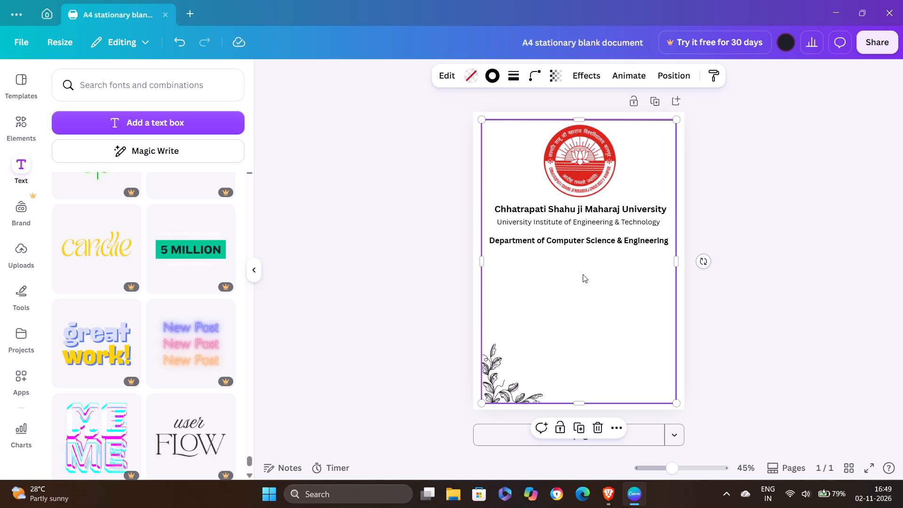
Enlarge the "Department of Computer Science & Engineering" text to font size 25, matching the university heading.
left_click(595, 233)
left_click(594, 237)
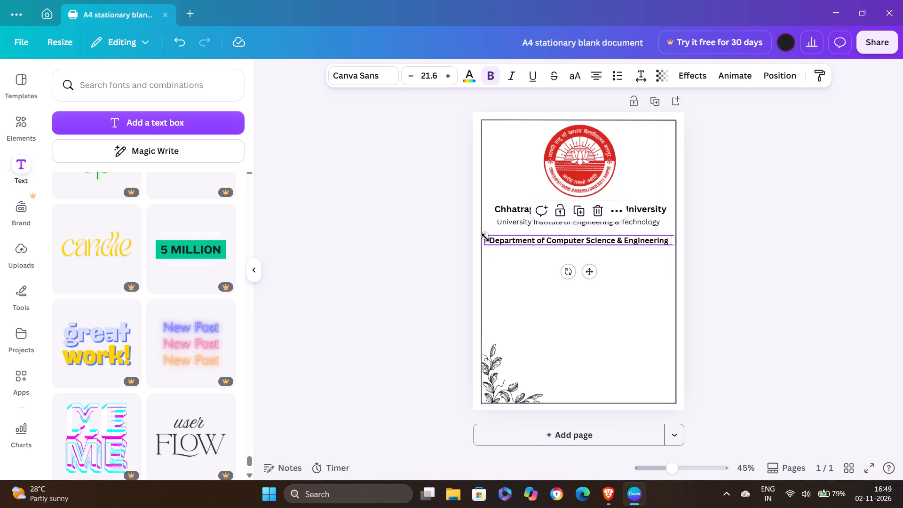
left_click_drag(485, 236, 481, 231)
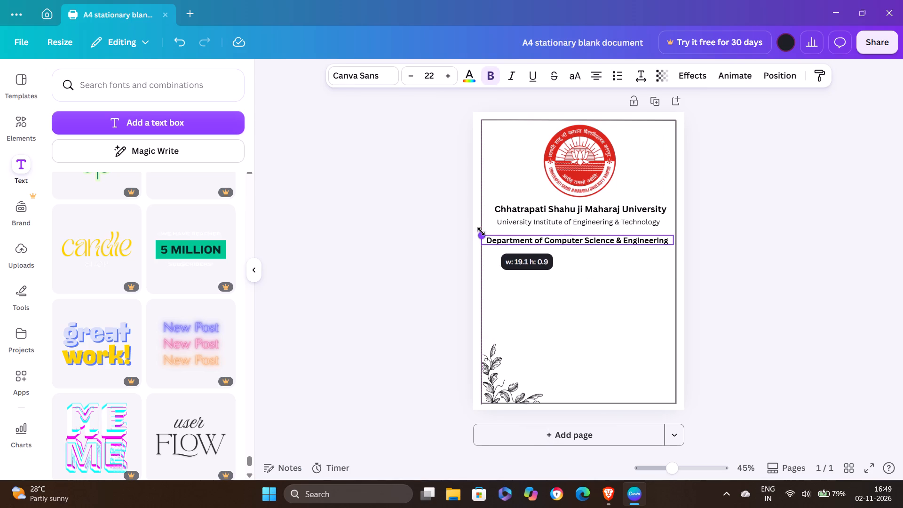
left_click_drag(481, 231, 484, 230)
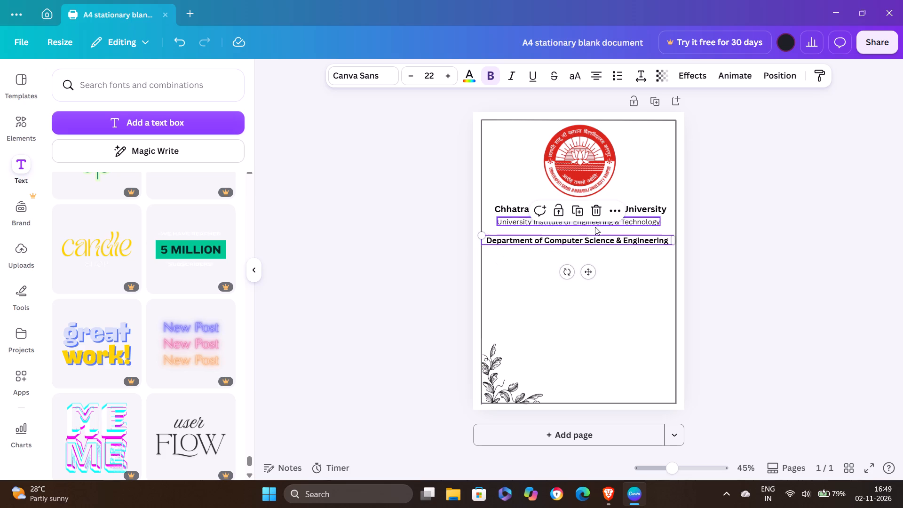
left_click(638, 207)
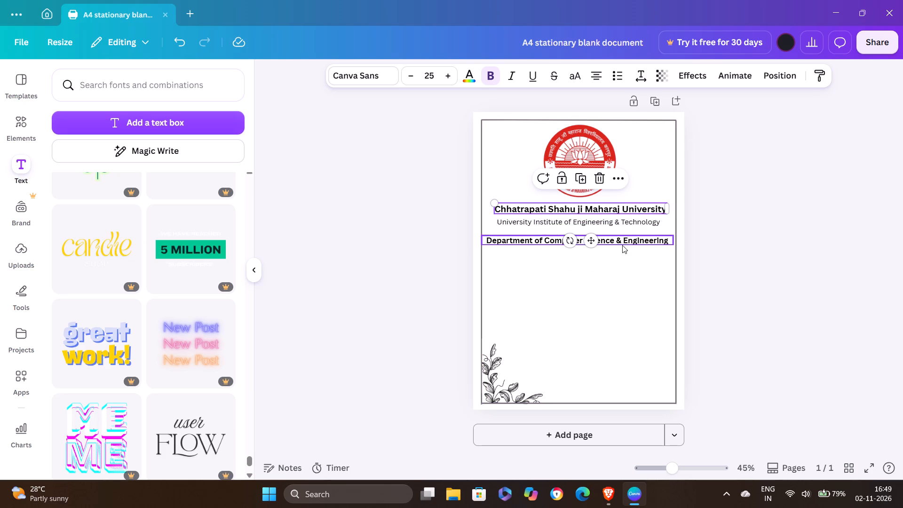
left_click(622, 245)
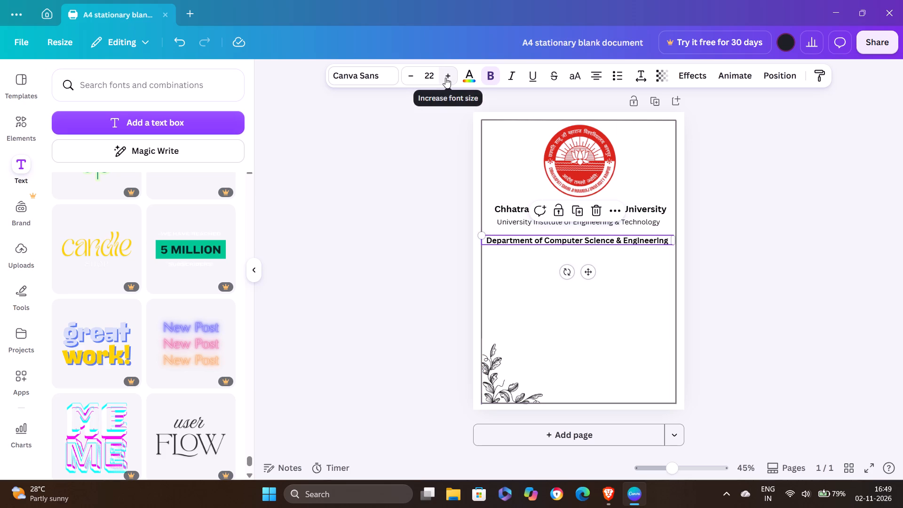
left_click(445, 78)
left_click(445, 78)
left_click(445, 78)
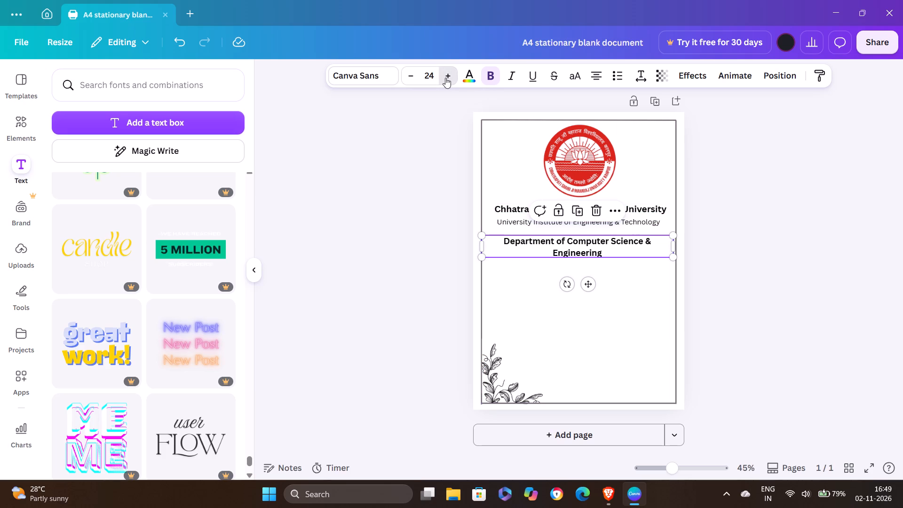
left_click(607, 340)
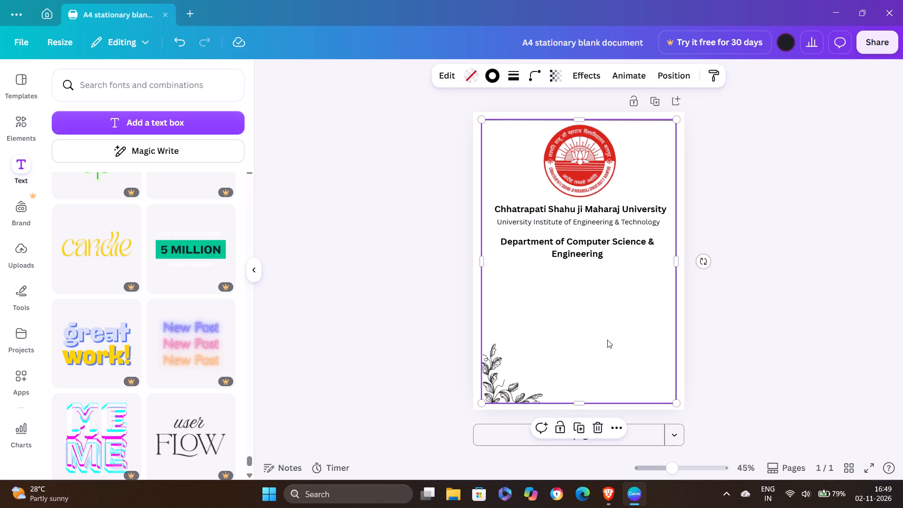
Nudge the two-line department name slightly down and centre it horizontally beneath the institute name.
left_click(592, 254)
key("Down")
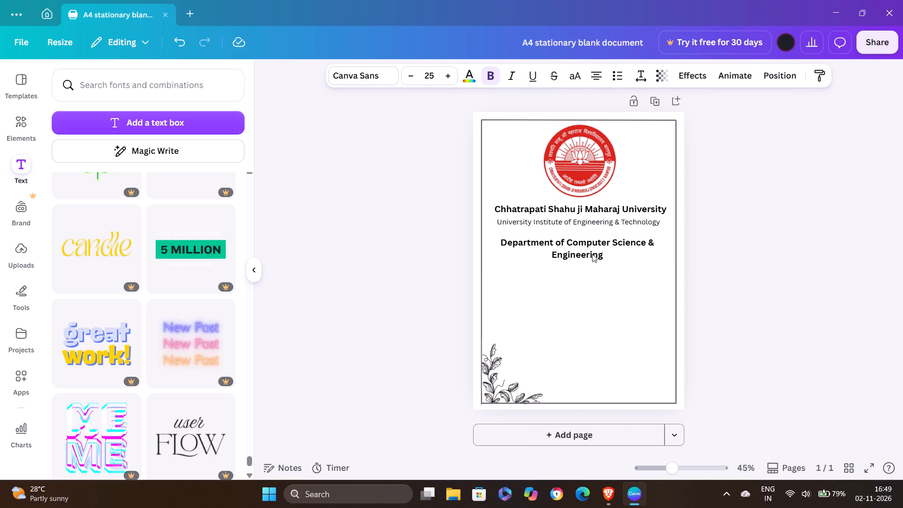
key("Left")
key("Left")
key("Left")
key("Left")
key("Left")
key("Left")
key("Left")
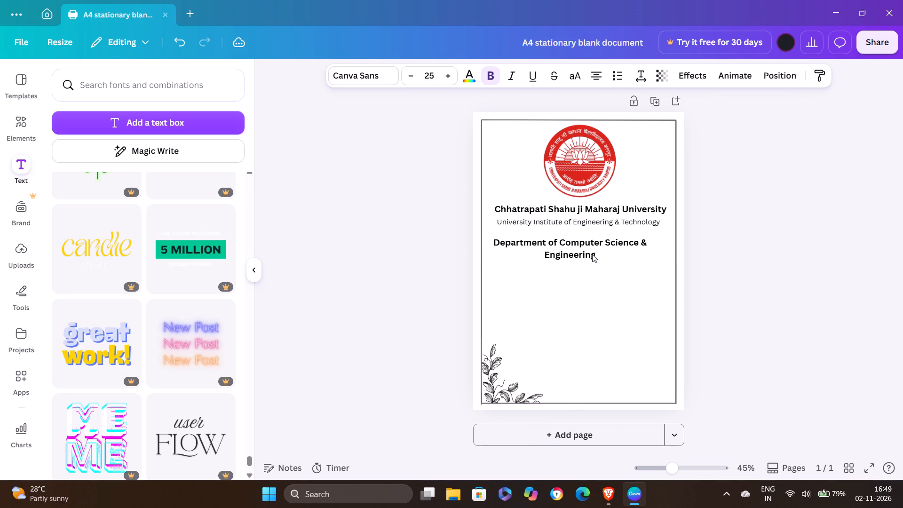
key("Right")
key("Right")
key("Right")
key("Right")
key("Right")
key("Right")
key("Right")
key("Right")
key("Right")
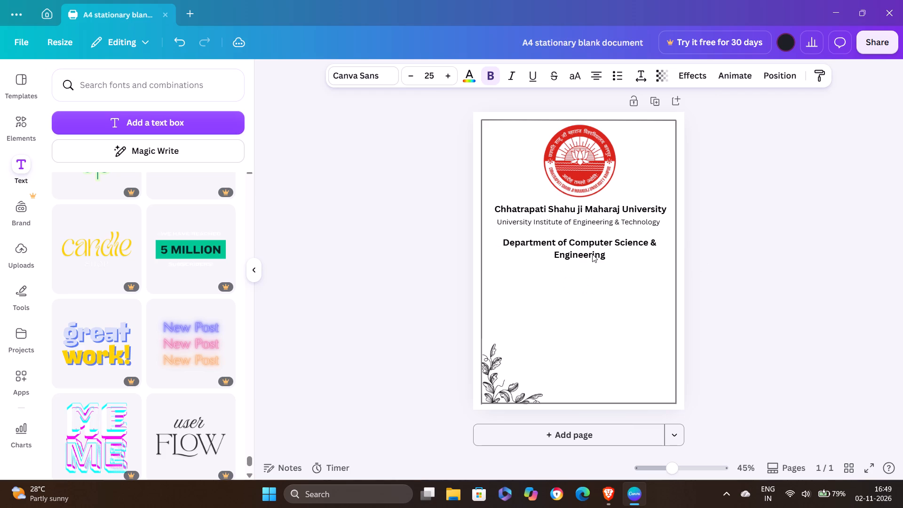
key("Left")
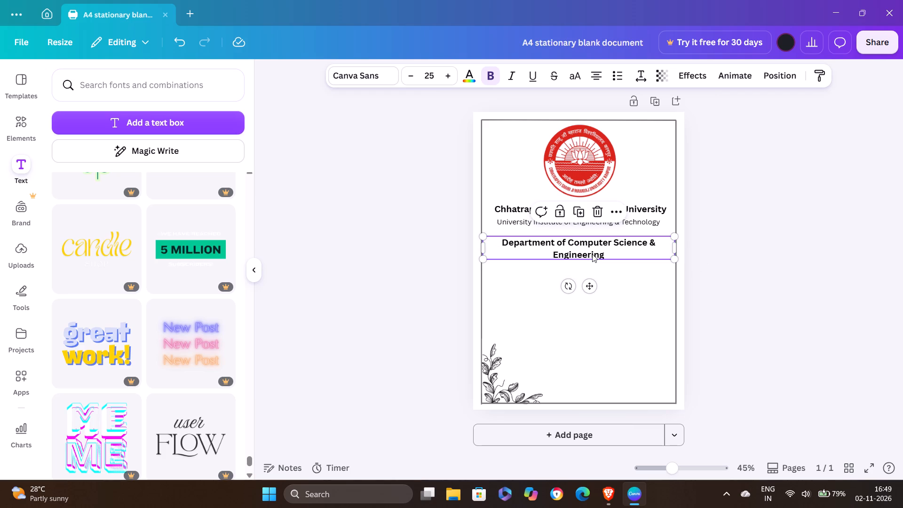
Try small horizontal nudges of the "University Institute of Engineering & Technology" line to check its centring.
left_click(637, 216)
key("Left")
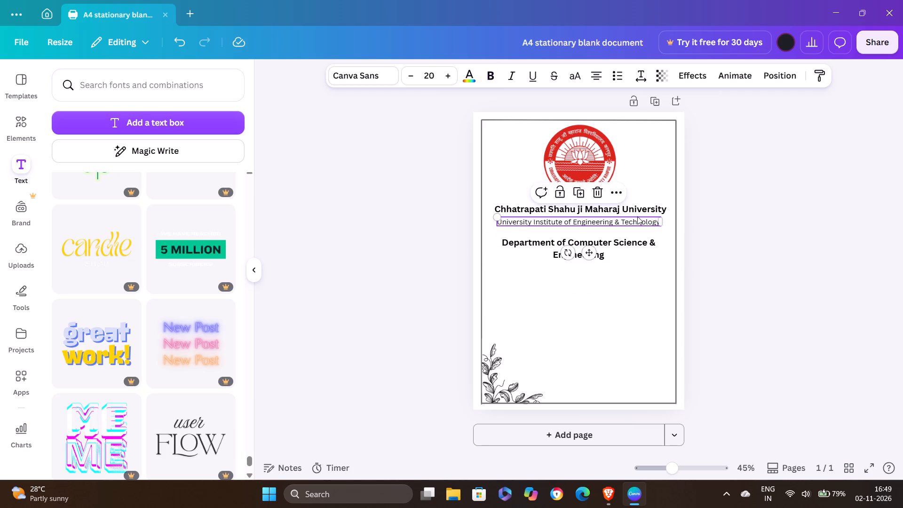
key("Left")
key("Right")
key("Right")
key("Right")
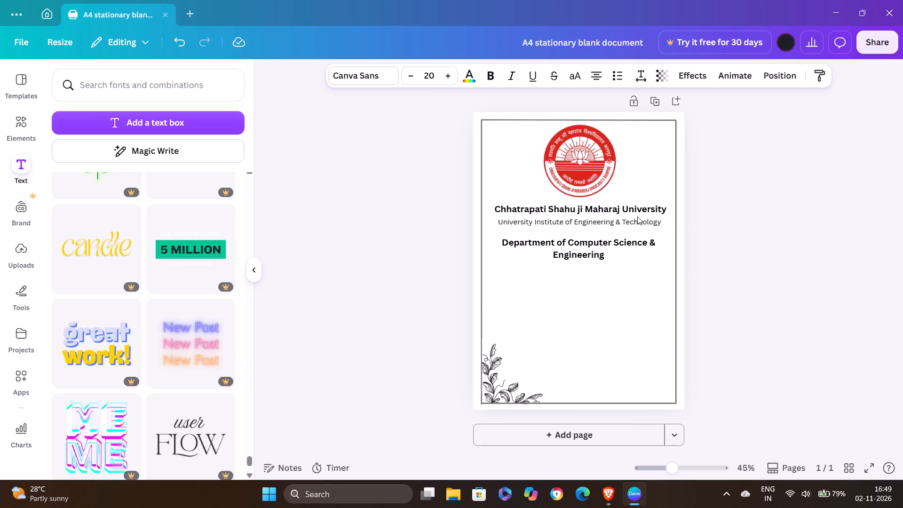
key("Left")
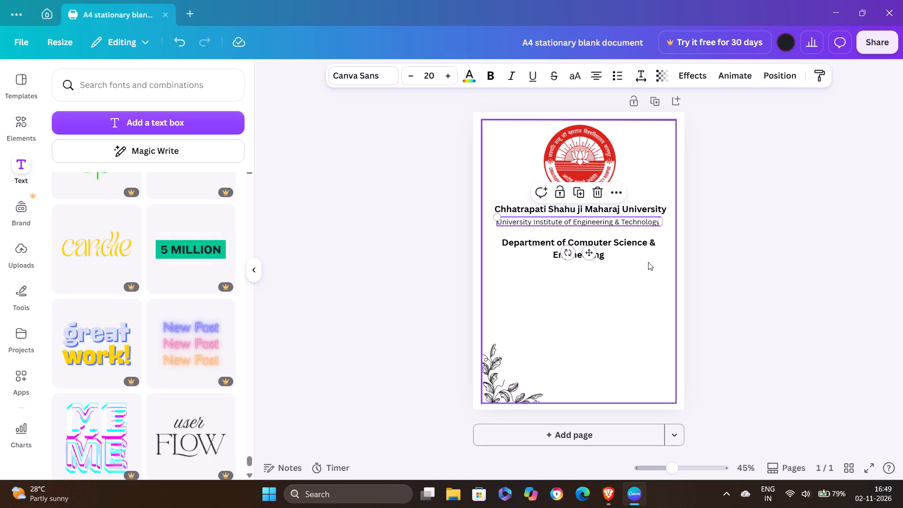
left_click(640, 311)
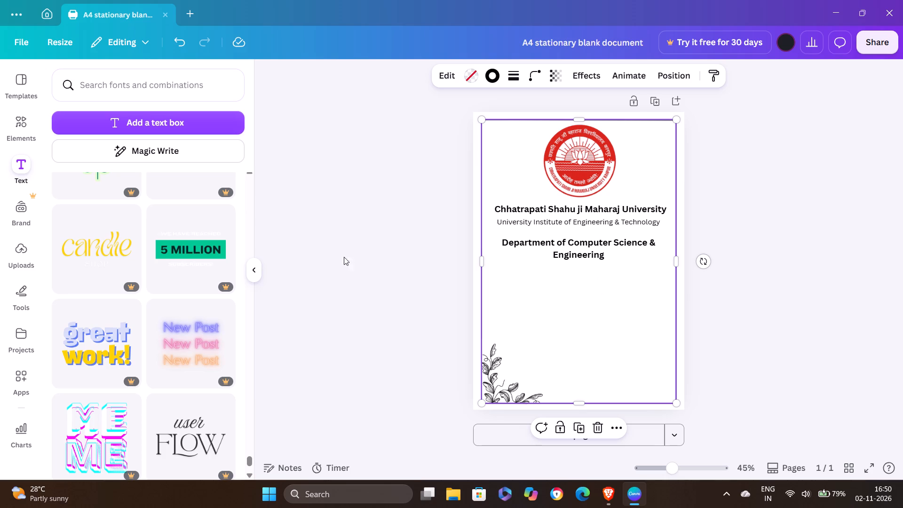
Browse the font combinations through the further designs for a style suited to the "Engineering Economics" title.
scroll(109, 394, "down", 3)
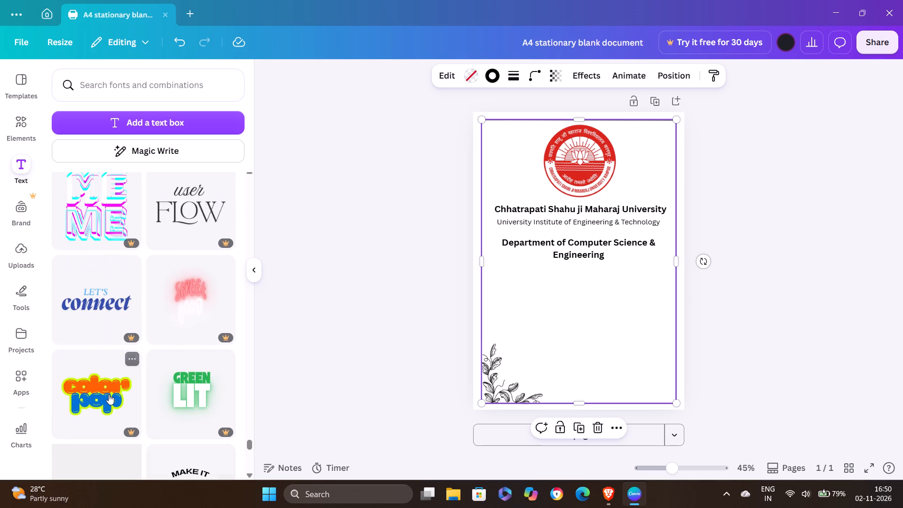
scroll(109, 394, "down", 5)
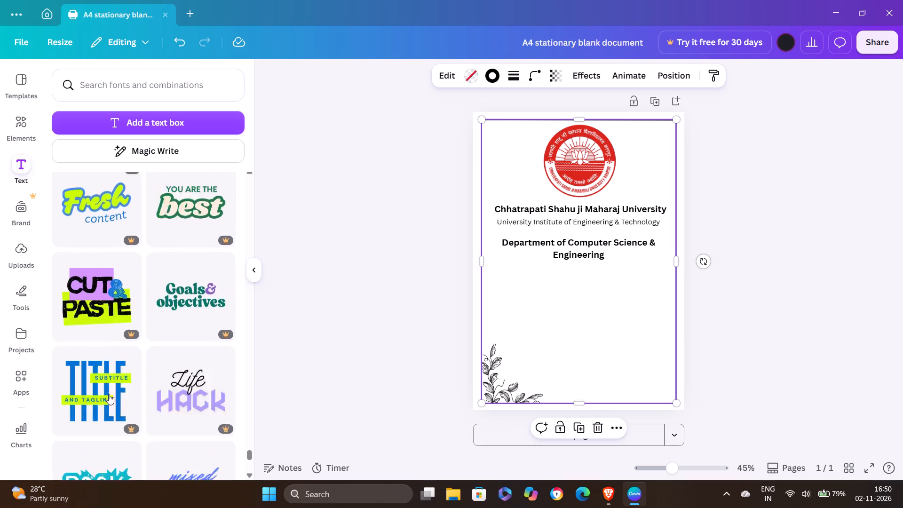
scroll(109, 394, "down", 5)
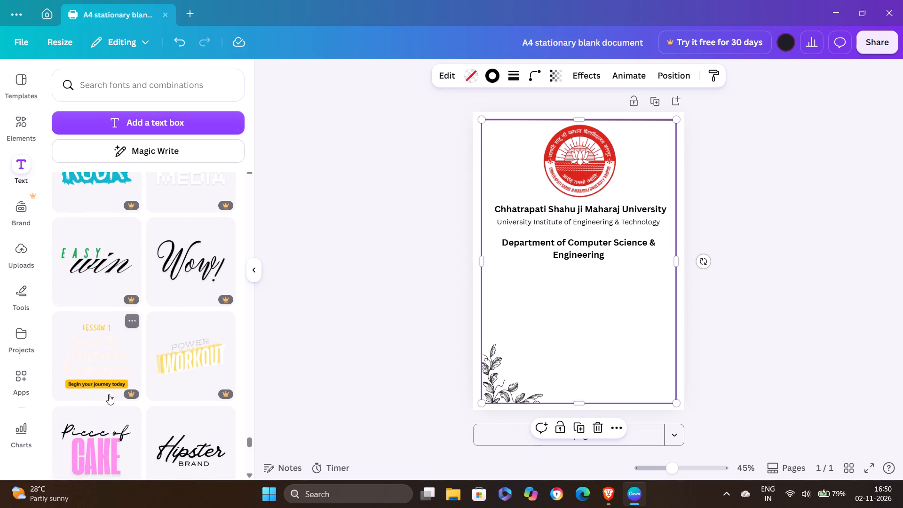
scroll(109, 394, "down", 5)
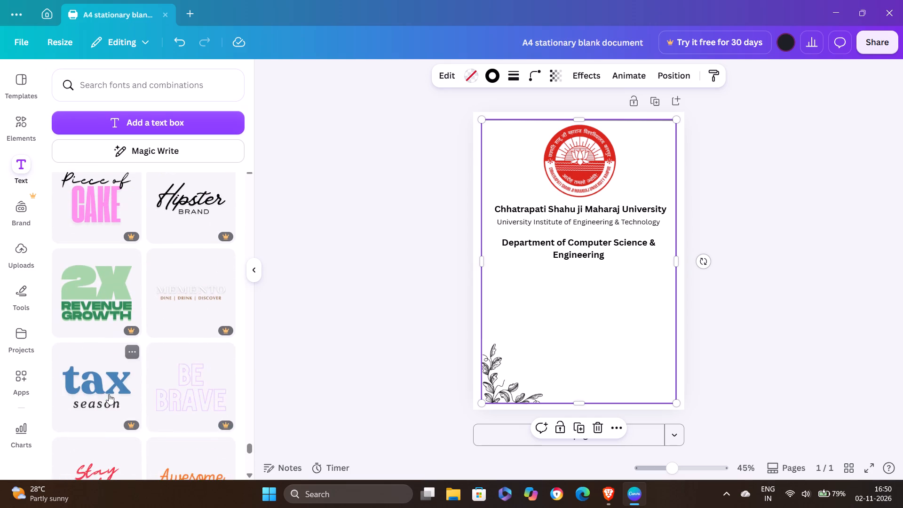
scroll(109, 394, "down", 4)
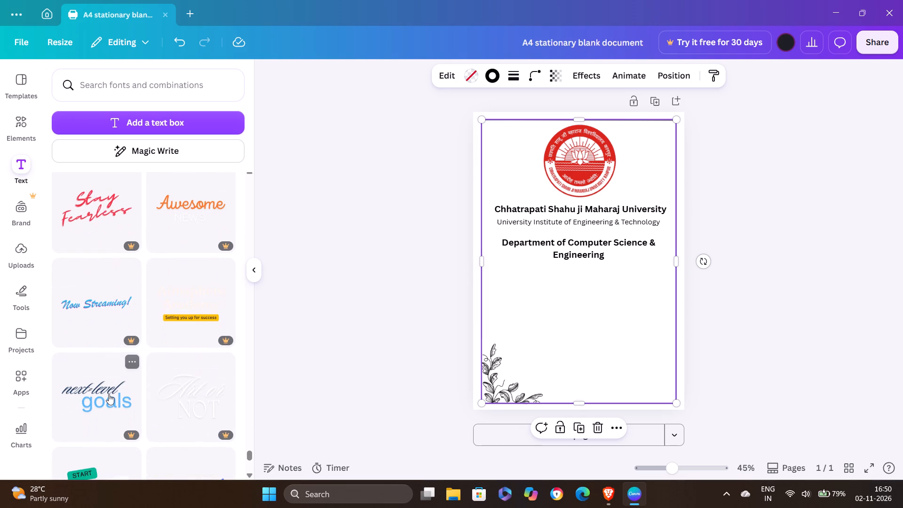
scroll(109, 394, "down", 2)
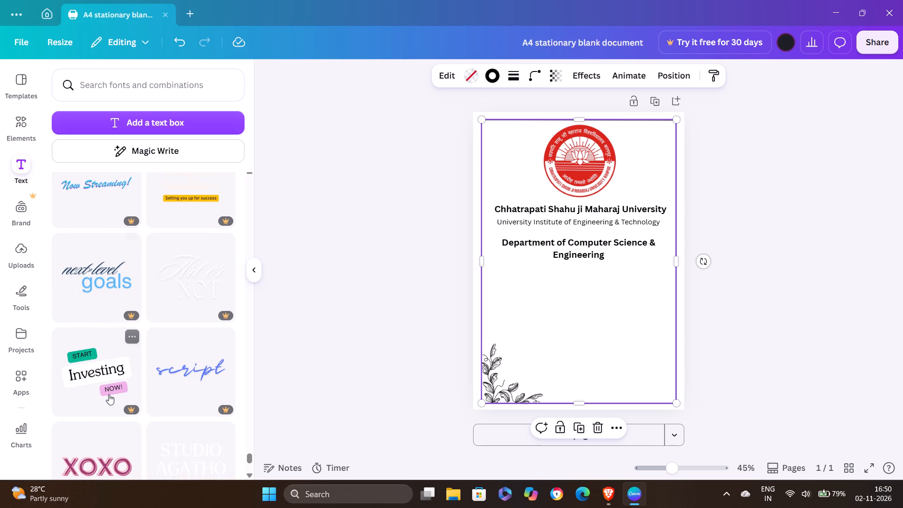
scroll(109, 394, "down", 1)
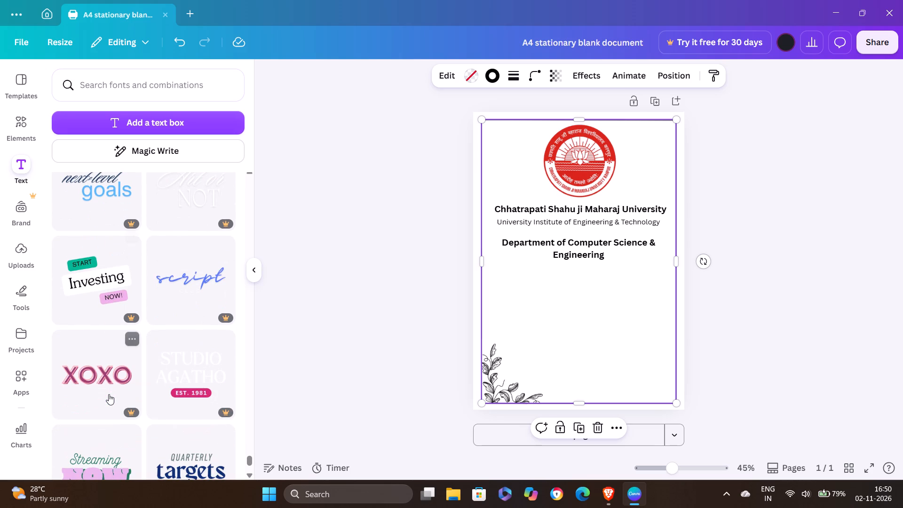
scroll(109, 394, "down", 5)
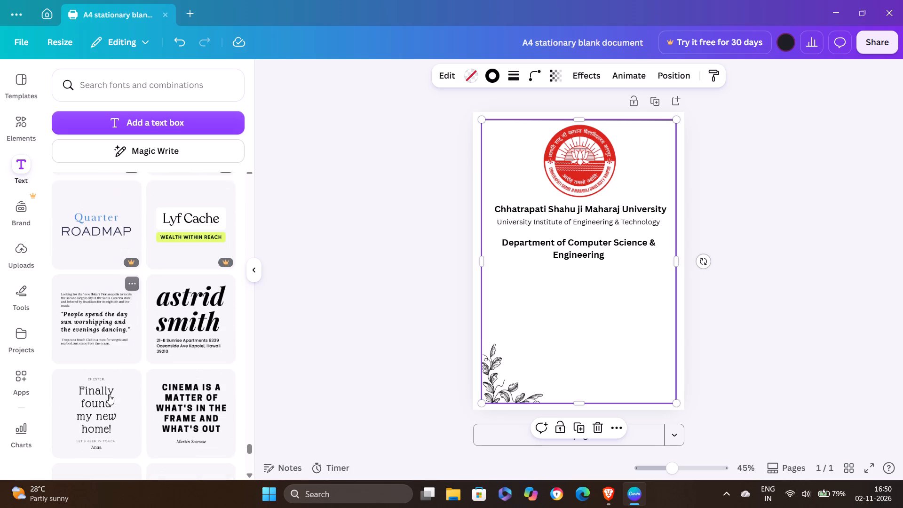
scroll(109, 394, "down", 5)
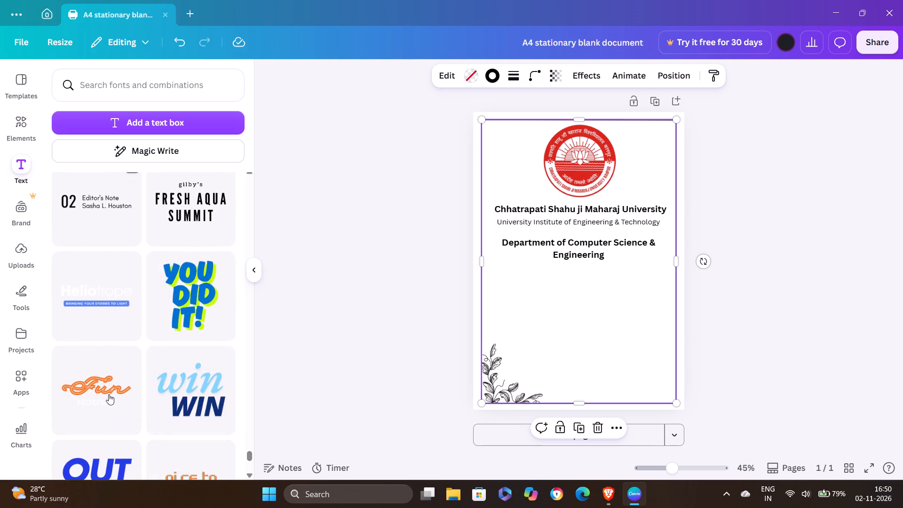
scroll(109, 394, "down", 5)
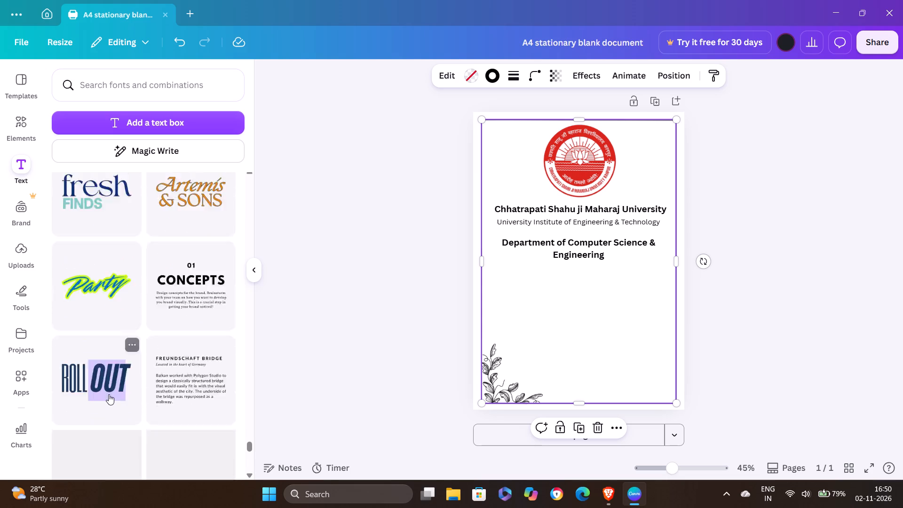
scroll(109, 394, "down", 5)
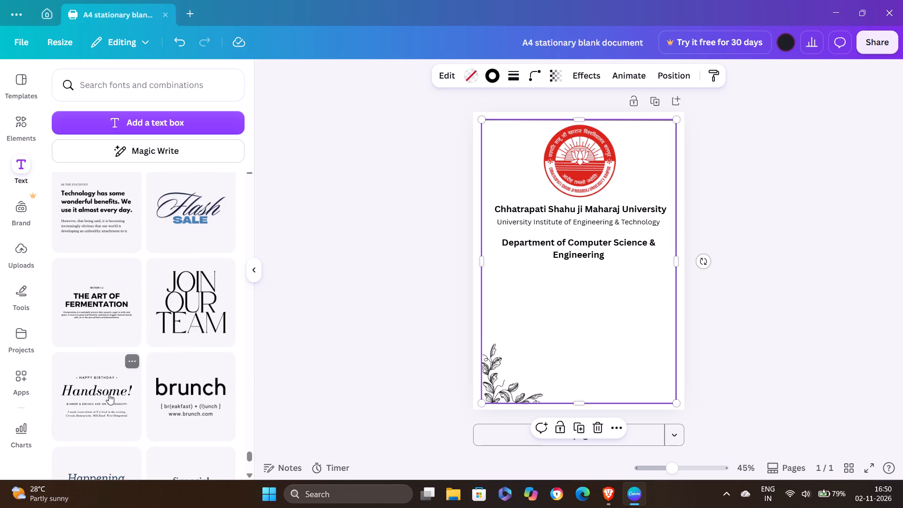
scroll(109, 394, "down", 3)
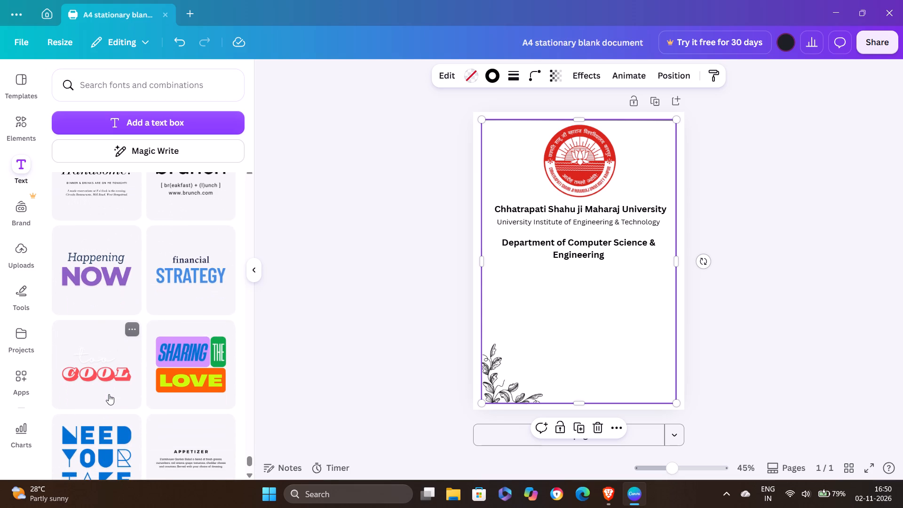
scroll(109, 394, "down", 4)
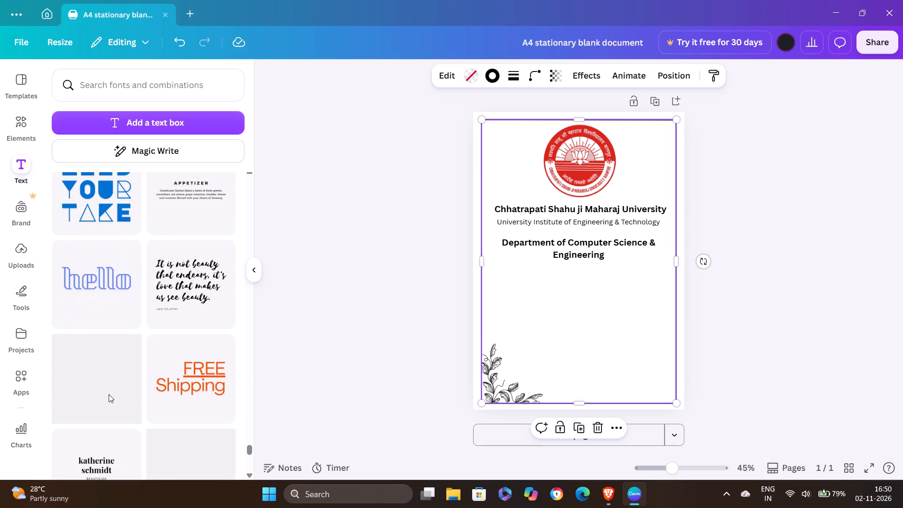
scroll(109, 394, "down", 5)
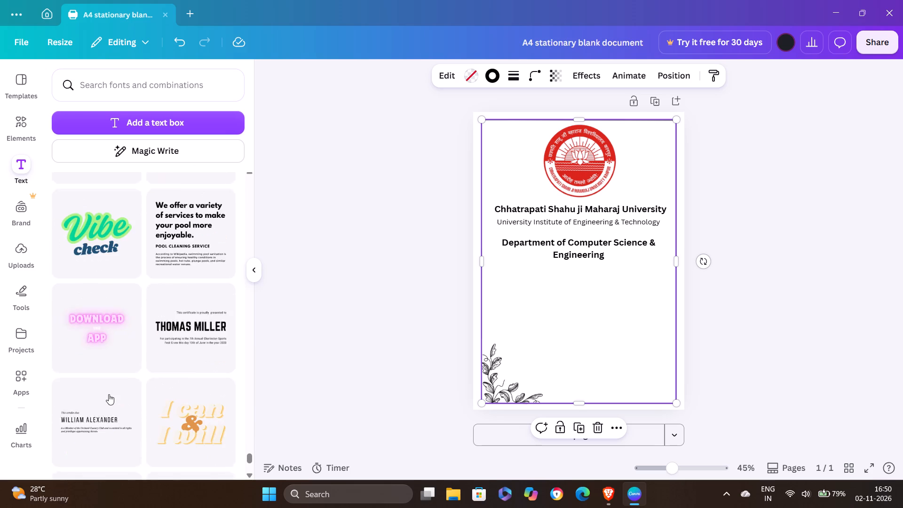
scroll(109, 394, "down", 4)
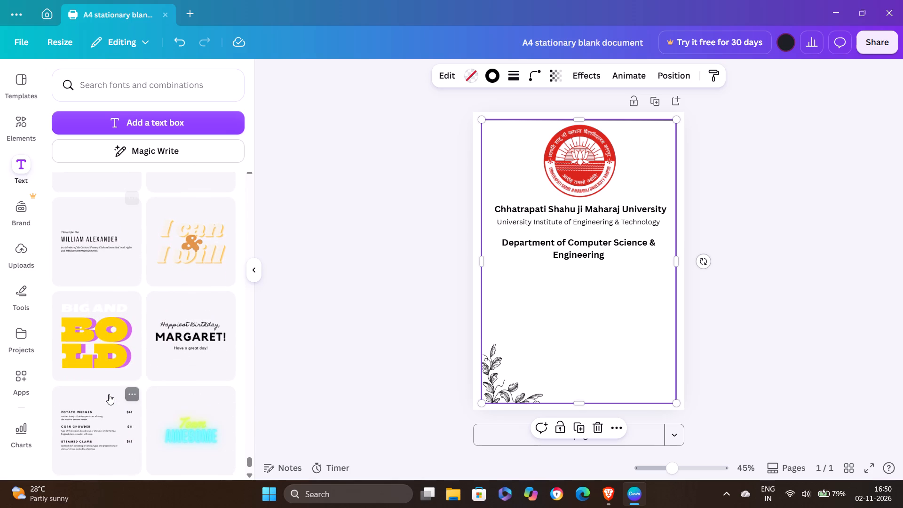
scroll(109, 394, "down", 6)
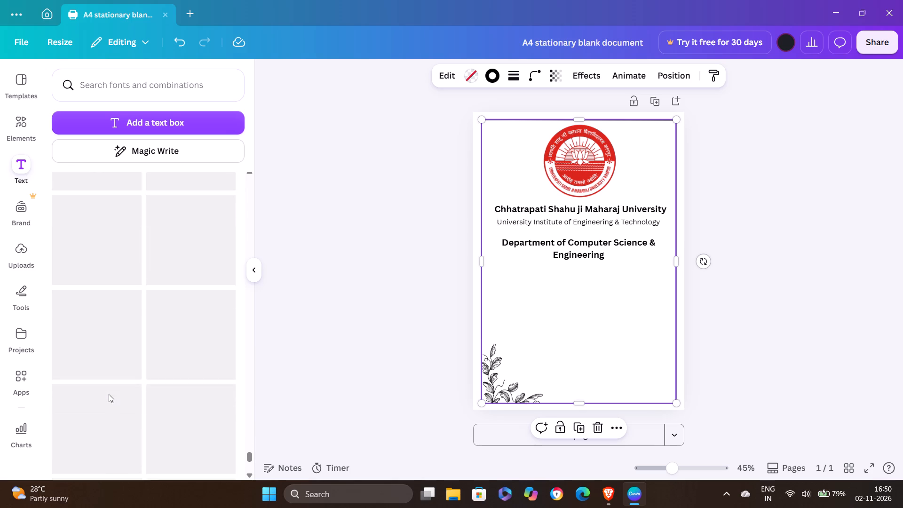
scroll(109, 394, "right", 1)
scroll(109, 394, "up", 17)
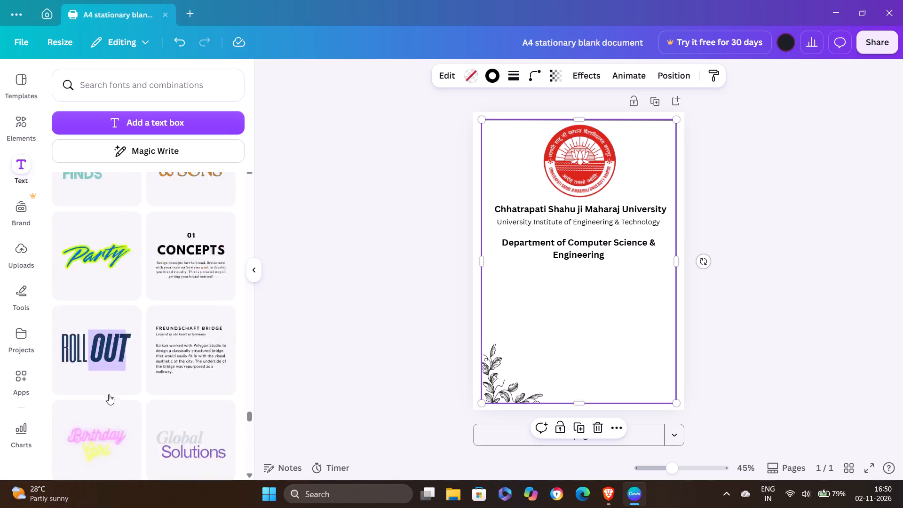
scroll(109, 394, "up", 20)
scroll(109, 394, "up", 12)
scroll(109, 394, "up", 11)
scroll(109, 394, "up", 10)
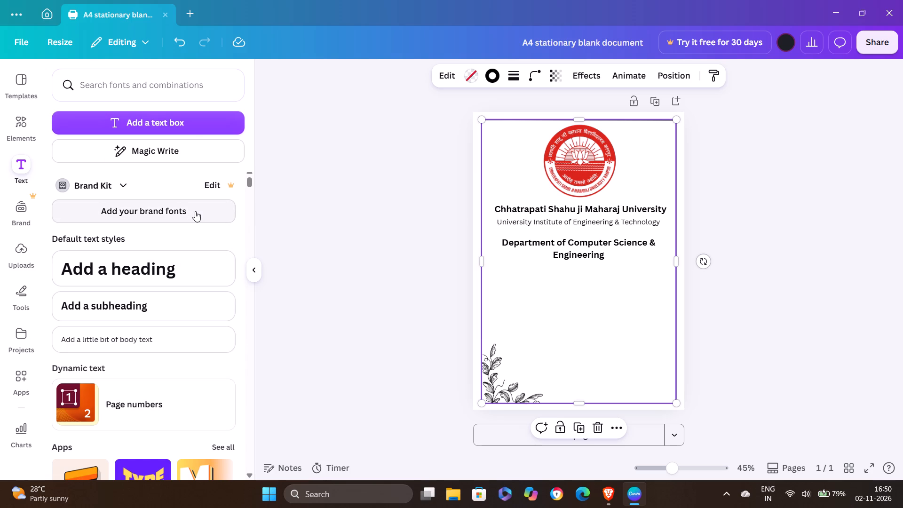
left_click(119, 186)
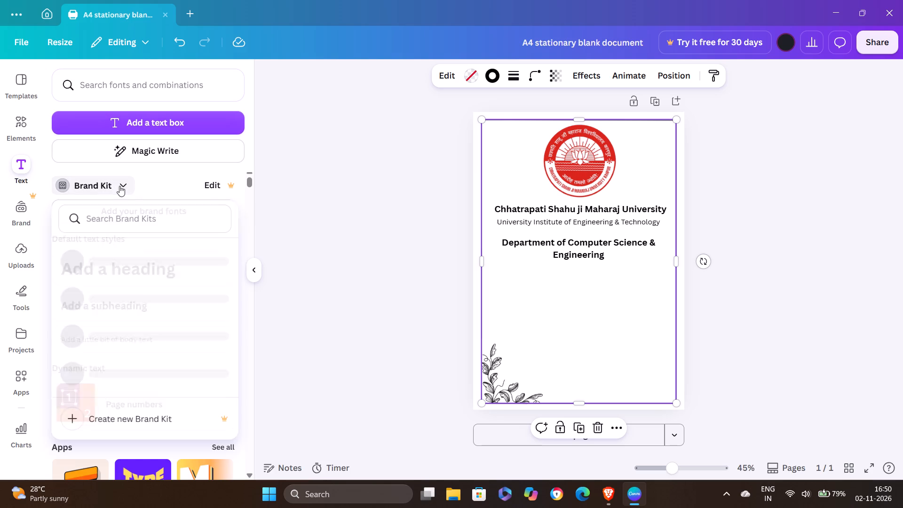
left_click(306, 256)
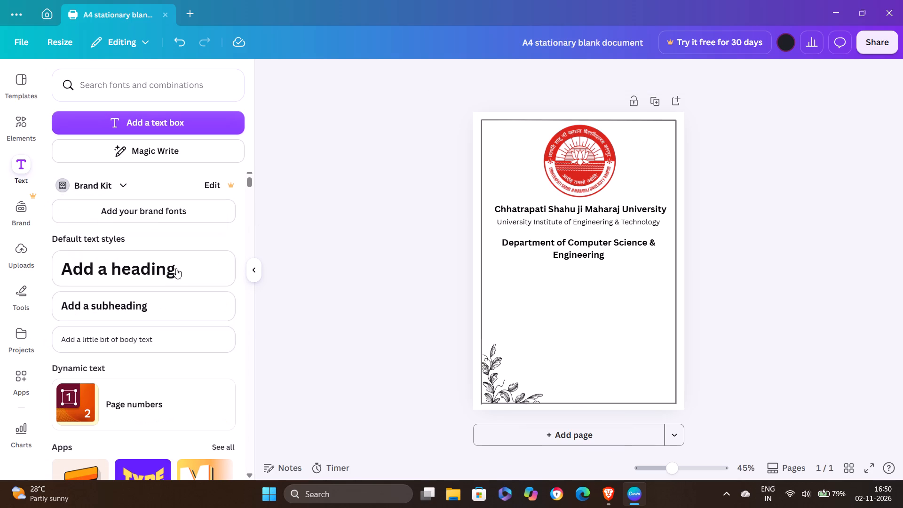
Browse the font combinations again for an elegant, formal design to use for the "Engineering Economics" title.
scroll(147, 306, "down", 3)
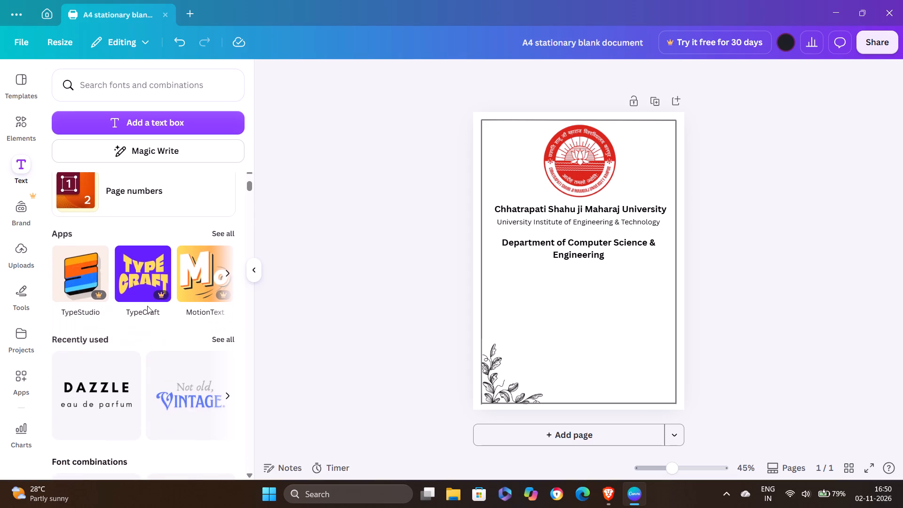
scroll(147, 306, "down", 2)
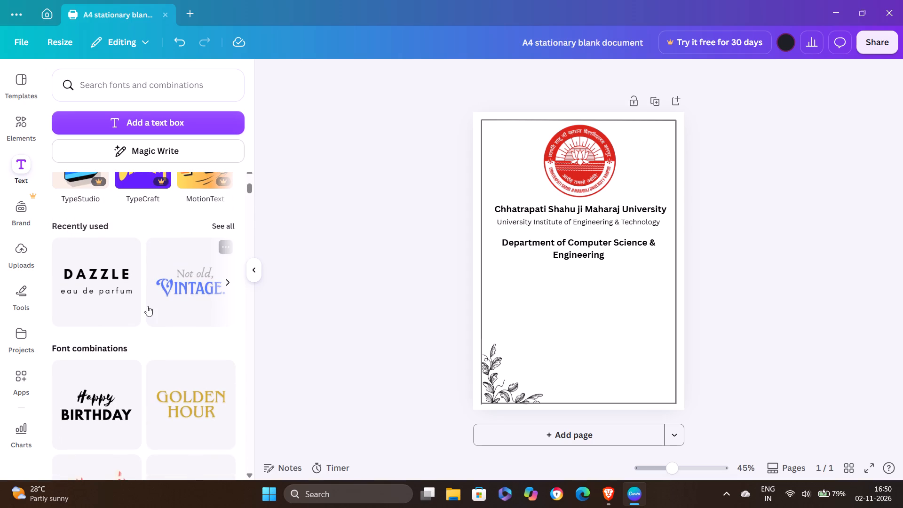
scroll(126, 295, "down", 1)
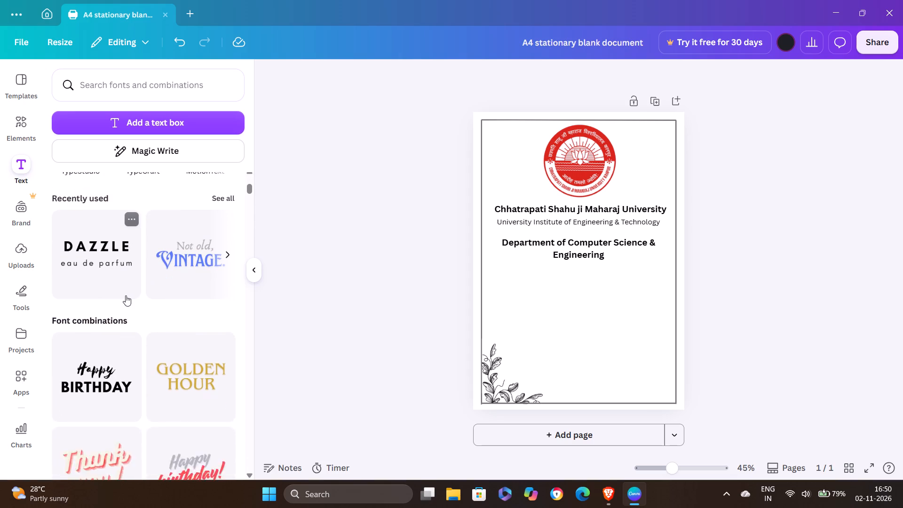
scroll(126, 295, "down", 2)
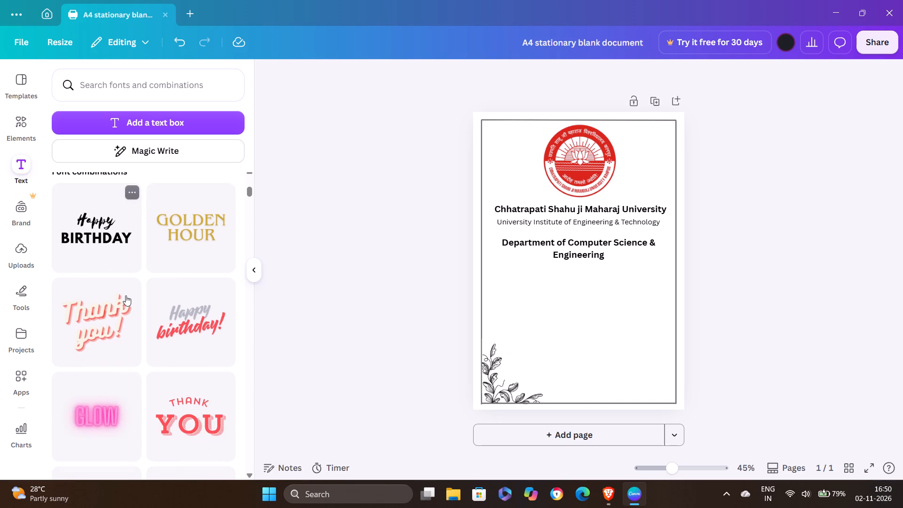
scroll(126, 295, "down", 2)
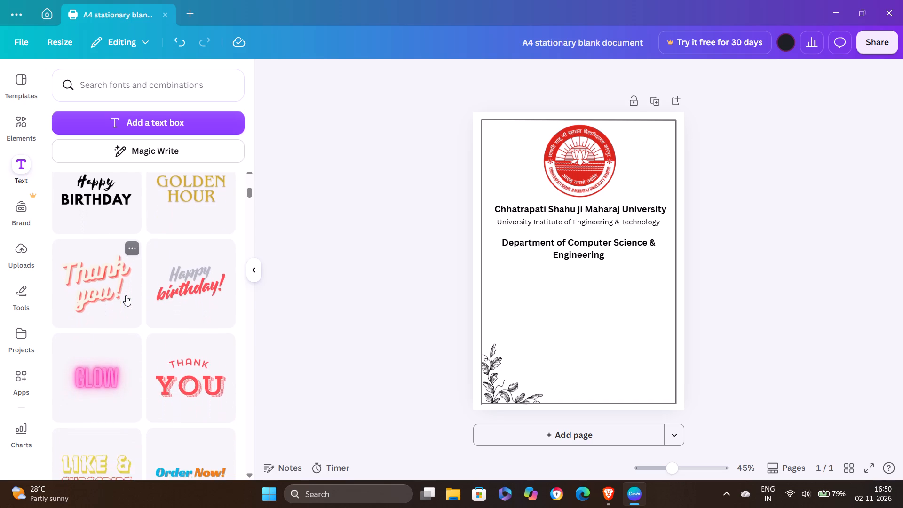
scroll(126, 295, "down", 1)
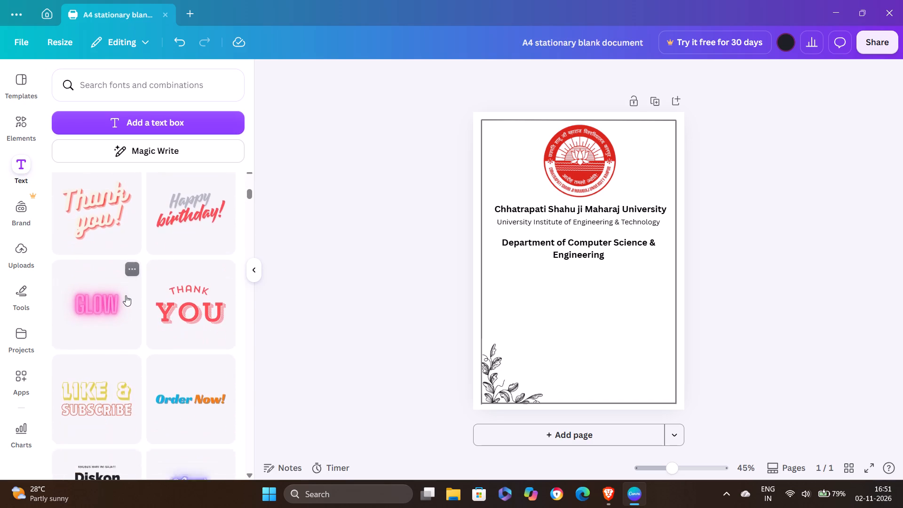
scroll(126, 295, "down", 4)
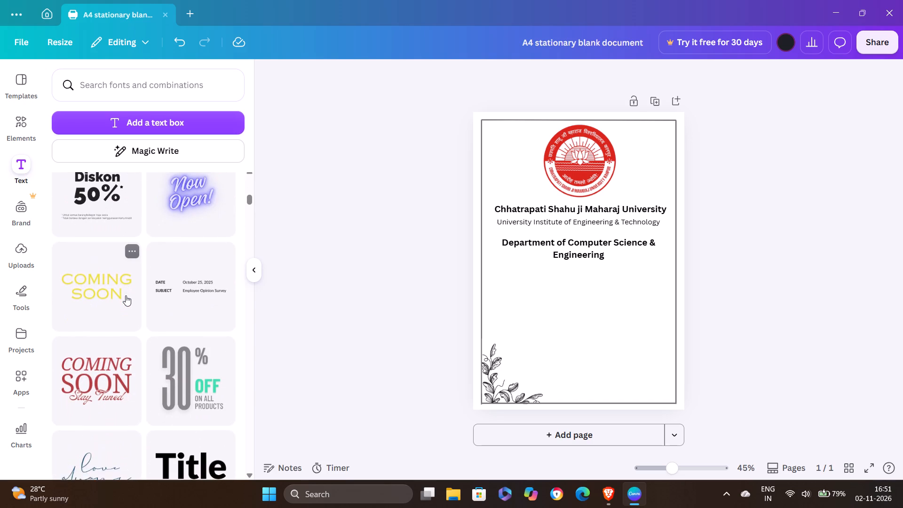
scroll(126, 295, "down", 3)
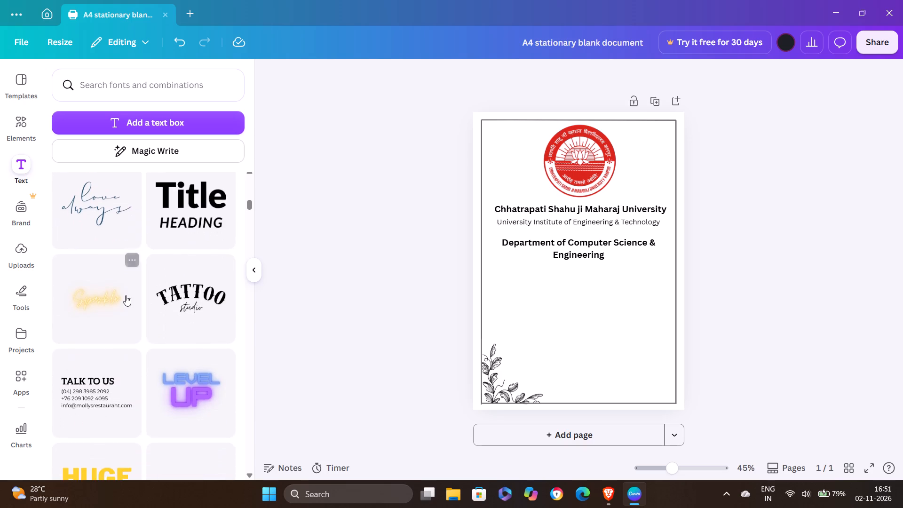
scroll(126, 295, "down", 4)
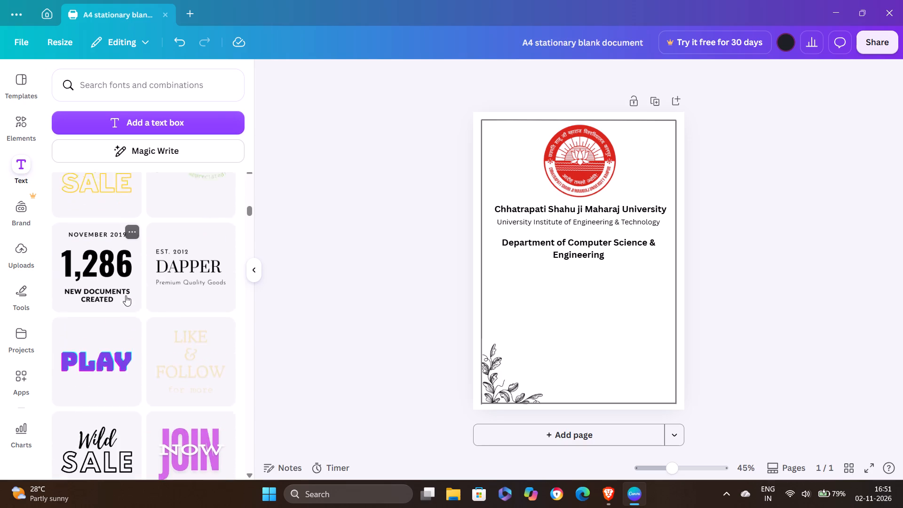
scroll(126, 295, "down", 2)
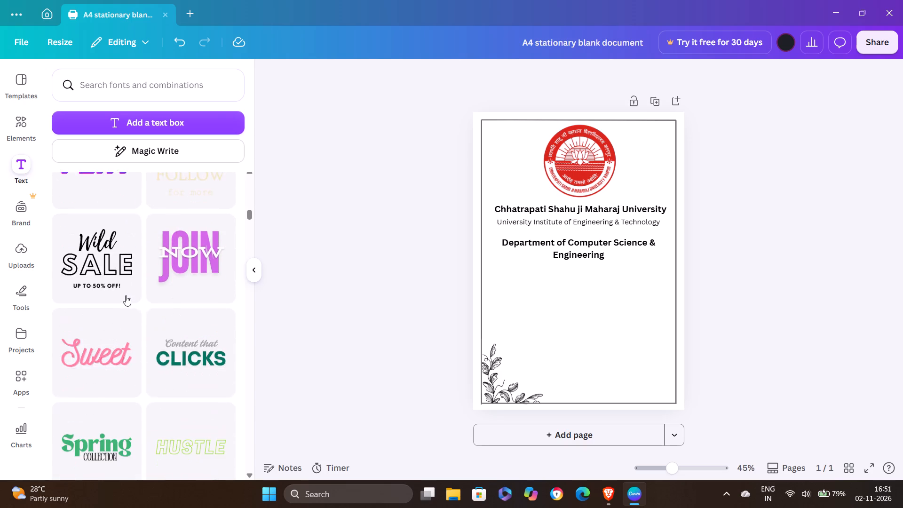
scroll(126, 295, "down", 5)
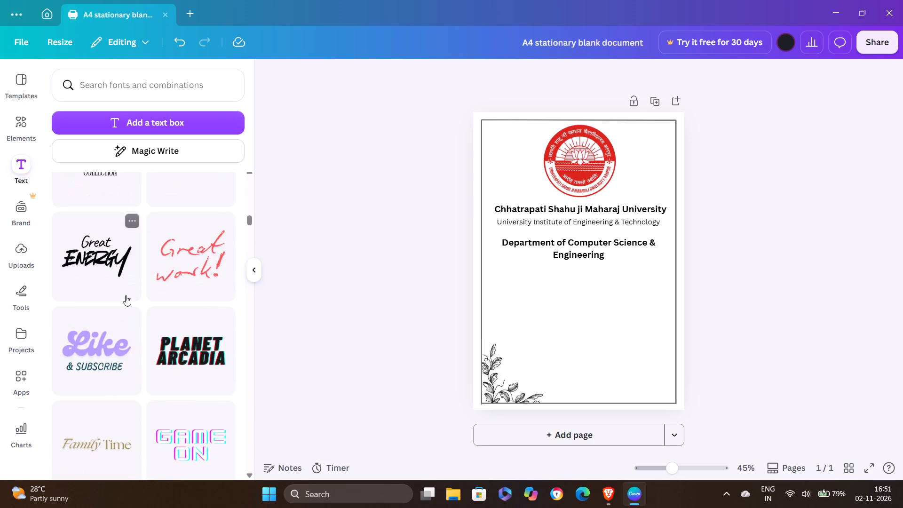
scroll(126, 295, "down", 3)
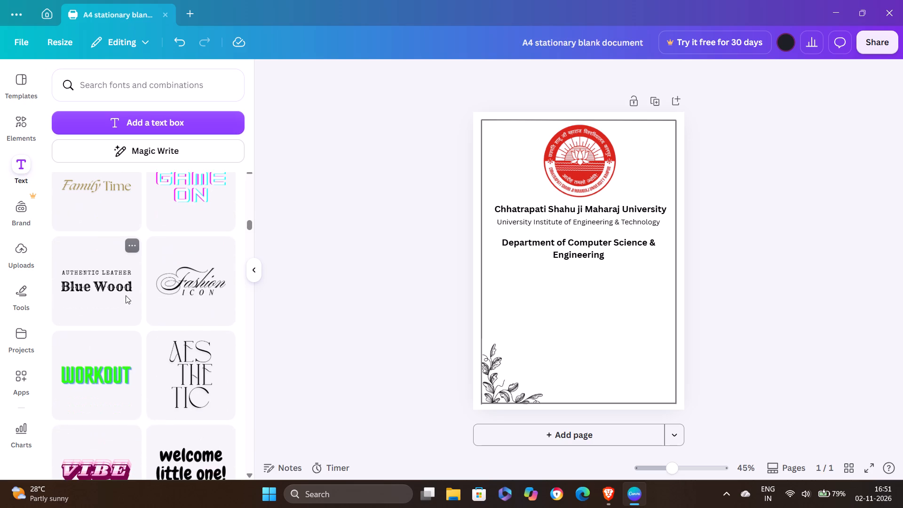
scroll(126, 295, "down", 3)
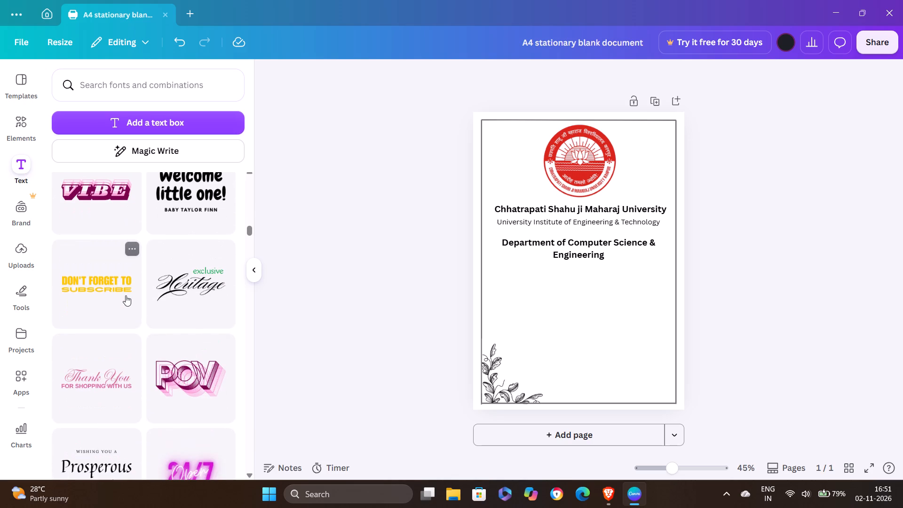
scroll(126, 295, "down", 2)
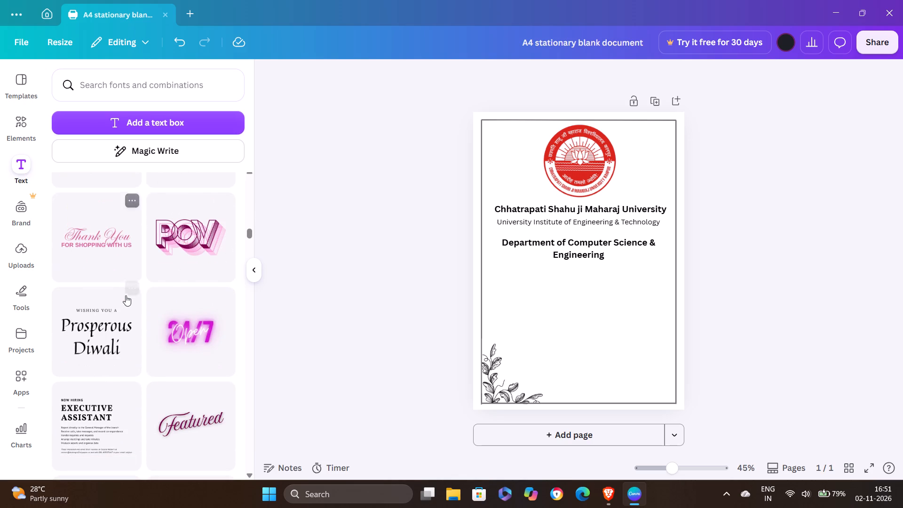
scroll(126, 295, "down", 2)
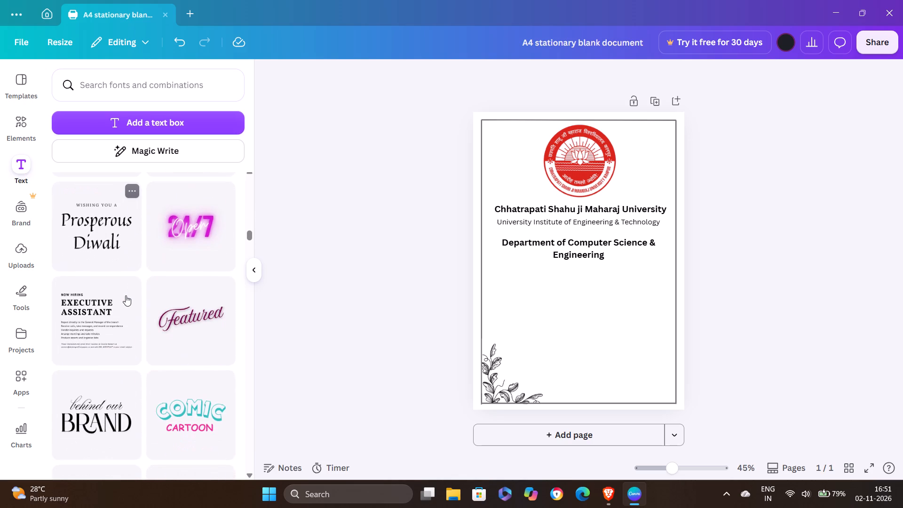
scroll(126, 295, "down", 2)
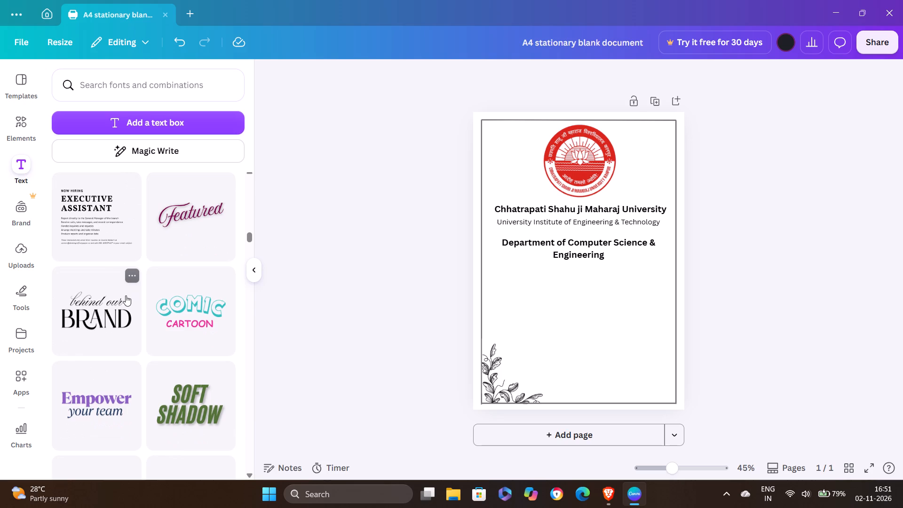
scroll(126, 295, "down", 3)
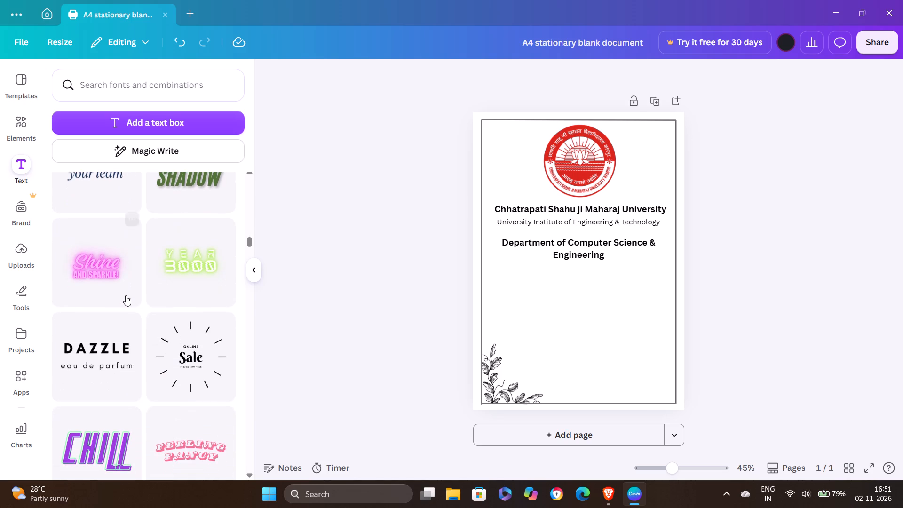
scroll(126, 295, "down", 4)
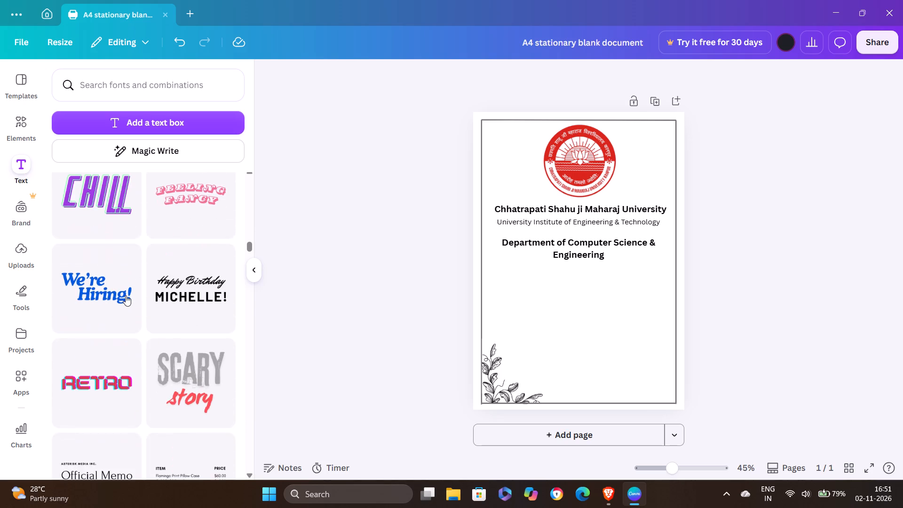
scroll(126, 295, "down", 3)
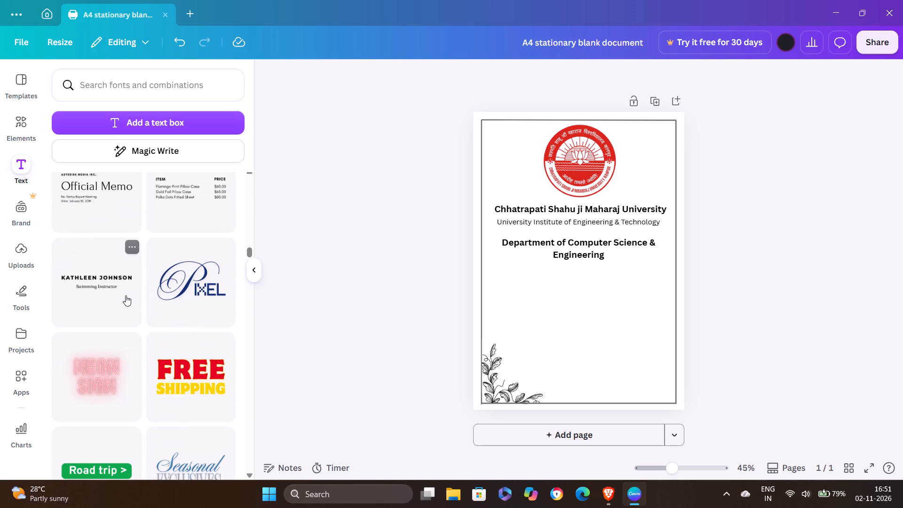
scroll(126, 295, "down", 1)
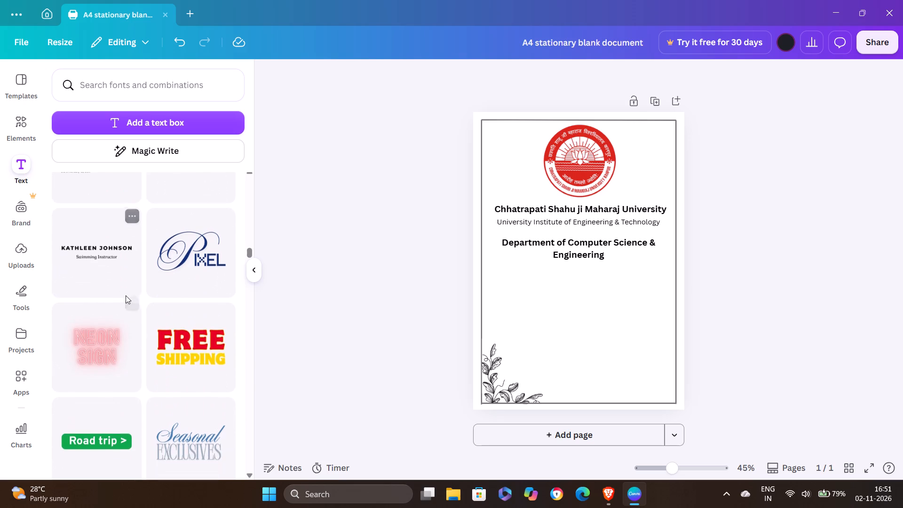
Add the "Official Memo" font combination to the page and place it in the empty area below the department name.
scroll(126, 295, "up", 1)
left_click(91, 258)
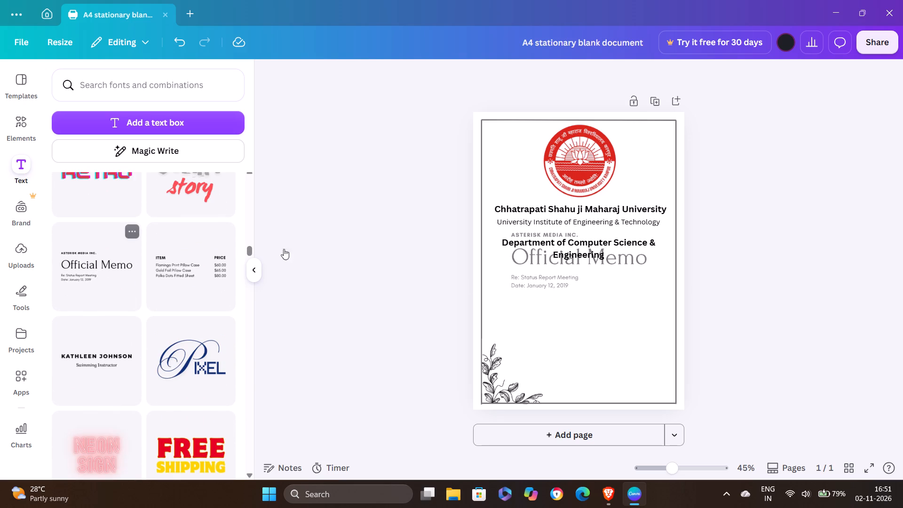
left_click_drag(572, 255, 577, 330)
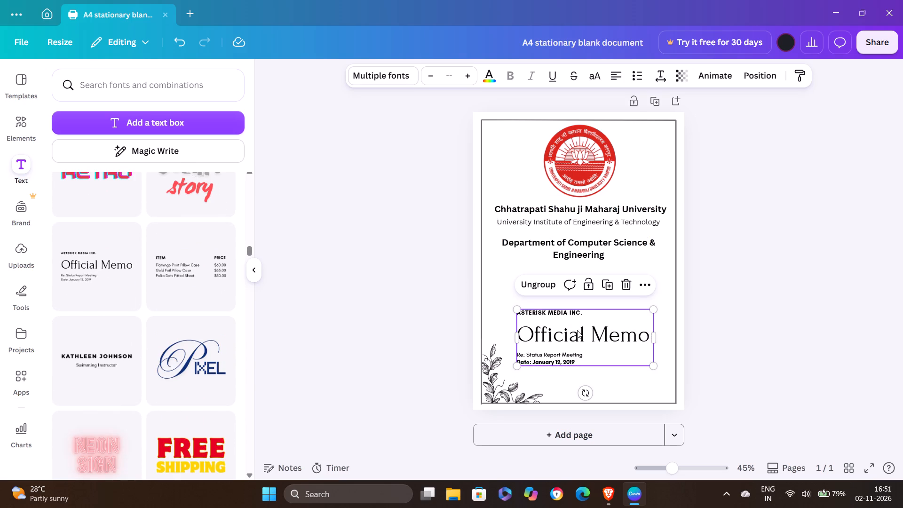
Delete the status report and date lines and the "ASTERISK MEDIA INC." line, keeping only the "Official Memo" text.
left_click(580, 355)
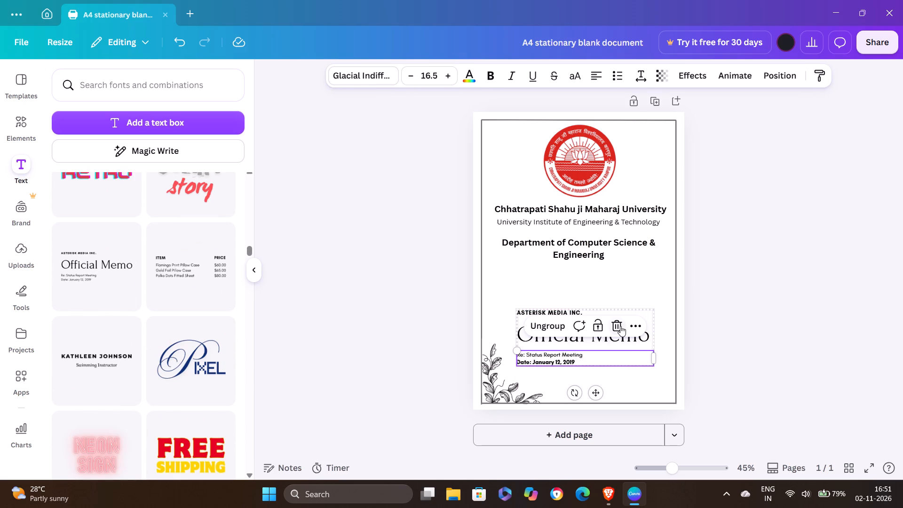
left_click(620, 326)
left_click(573, 314)
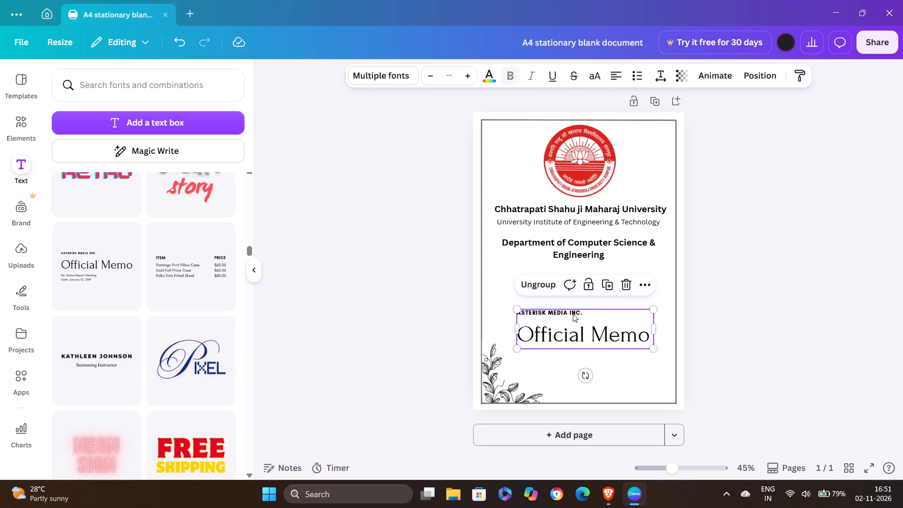
left_click(615, 292)
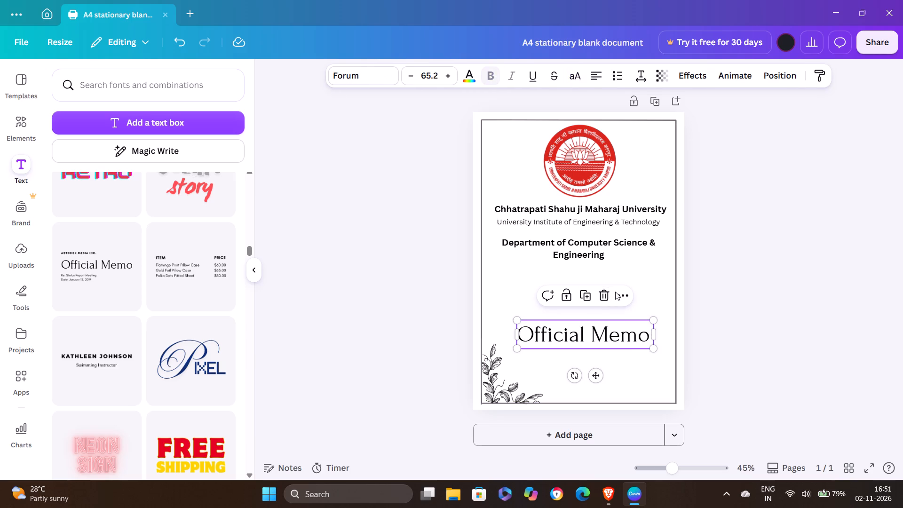
Replace "Official Memo" with "Engineering Economics", moving the text box just beneath the department name and widening it to hold one line.
double_click(638, 341)
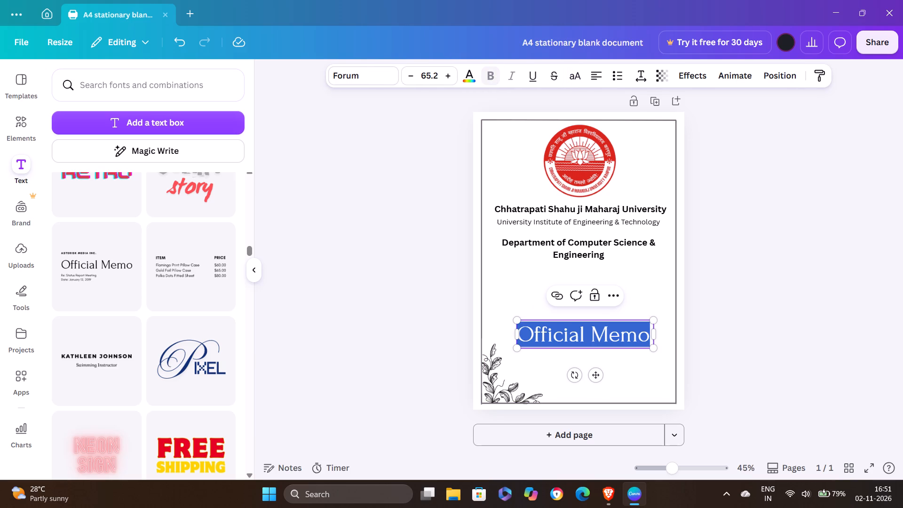
key("BackSpace")
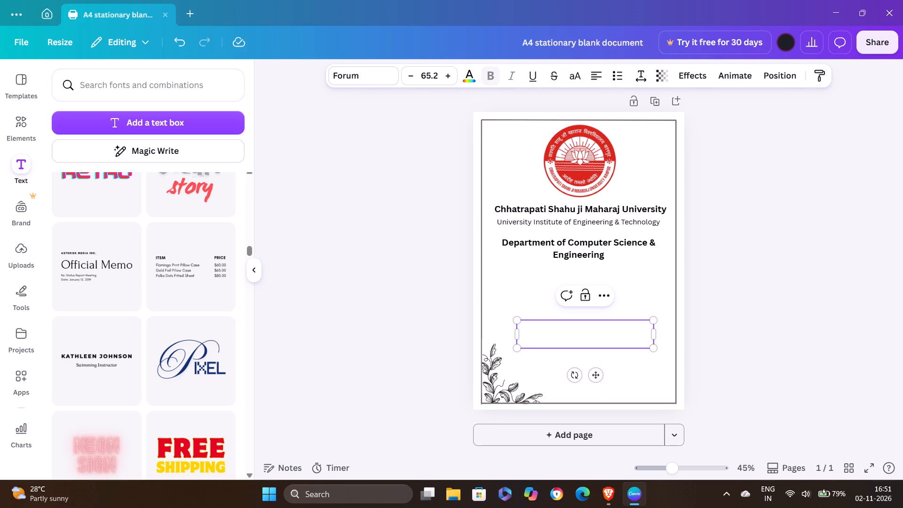
key("shift+e")
type("ngine")
type("er")
type("ing")
key("space")
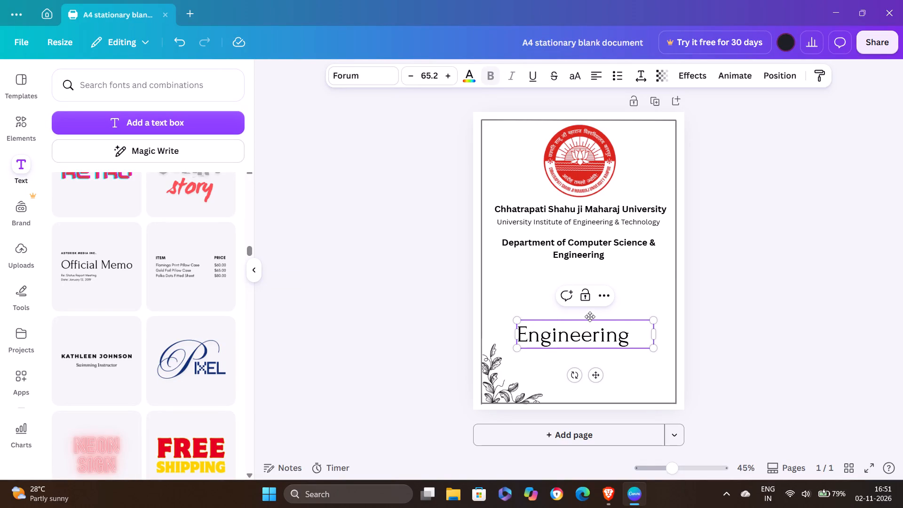
left_click_drag(590, 317, 553, 268)
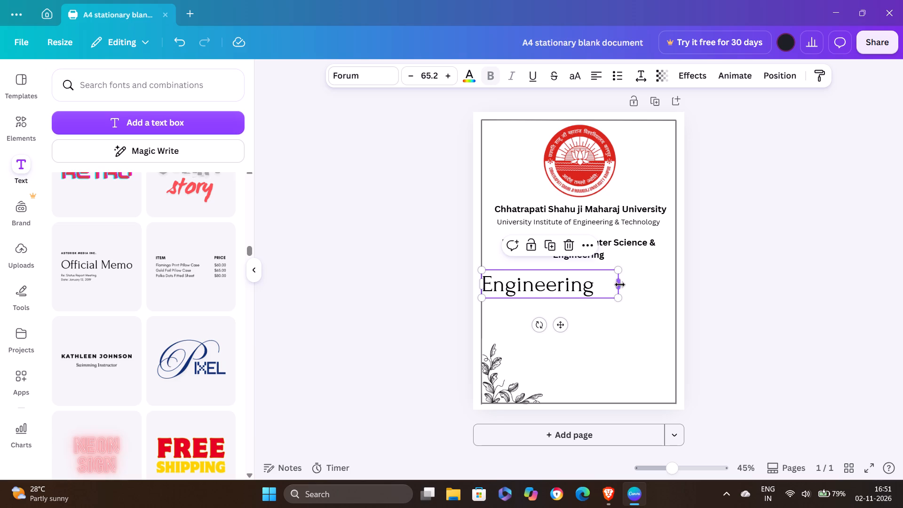
left_click_drag(620, 285, 714, 284)
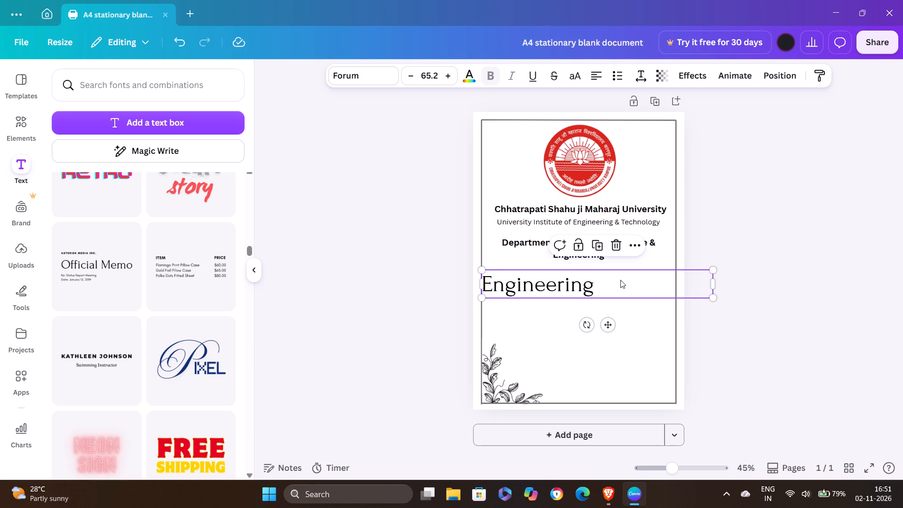
left_click(620, 280)
key("shift+e")
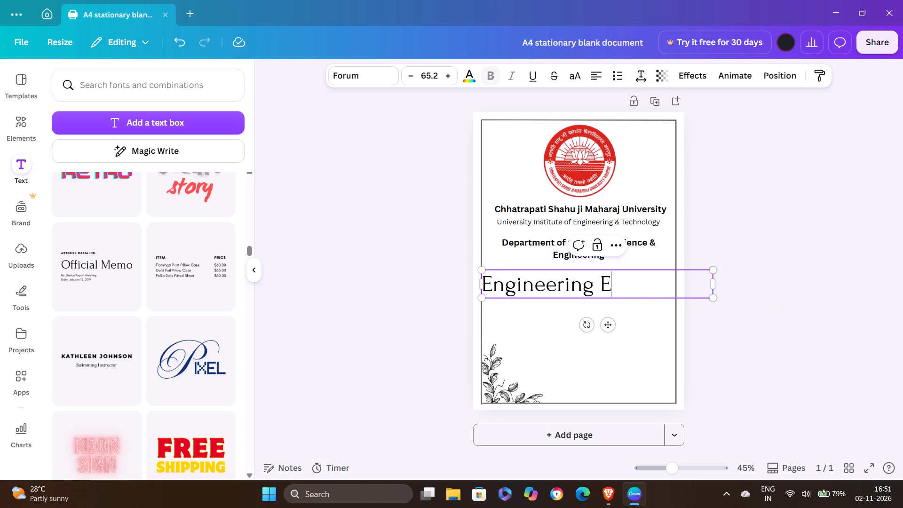
type("co")
type("nomics")
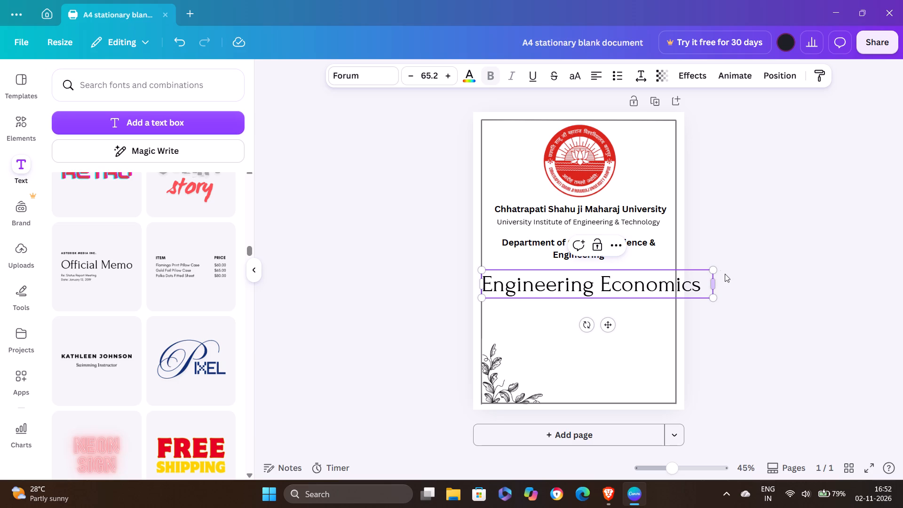
Narrow the title's text box to fit closely around "Engineering Economics" while keeping it on a single line.
left_click_drag(718, 287, 705, 286)
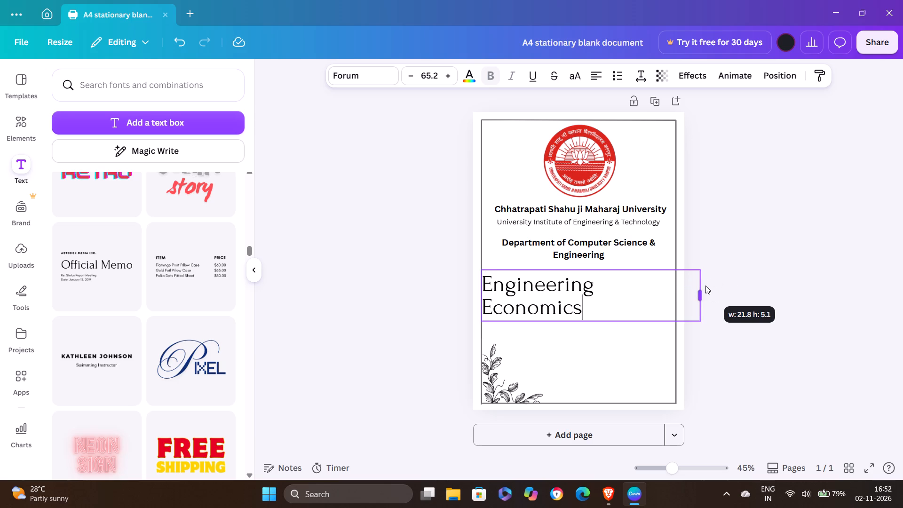
left_click_drag(705, 286, 707, 284)
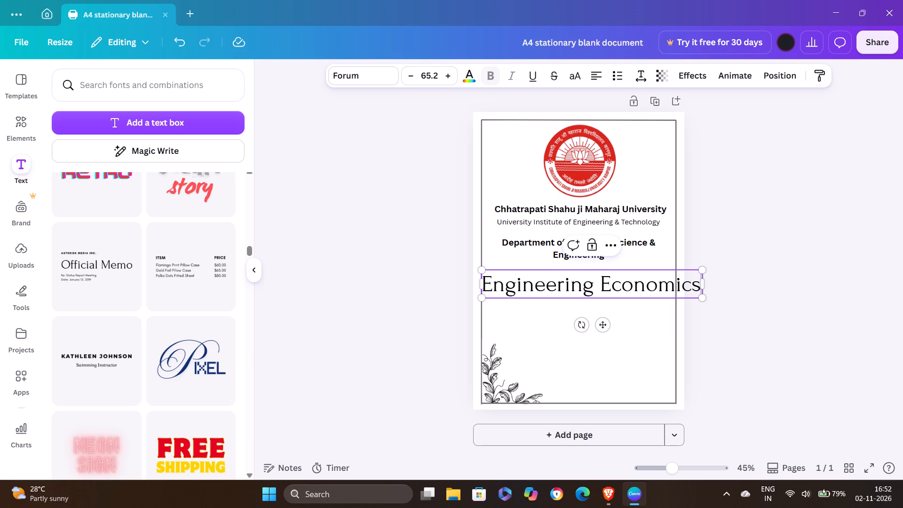
Reduce the font size of the "Engineering Economics" title to 59.2.
left_click(415, 81)
triple_click(415, 81)
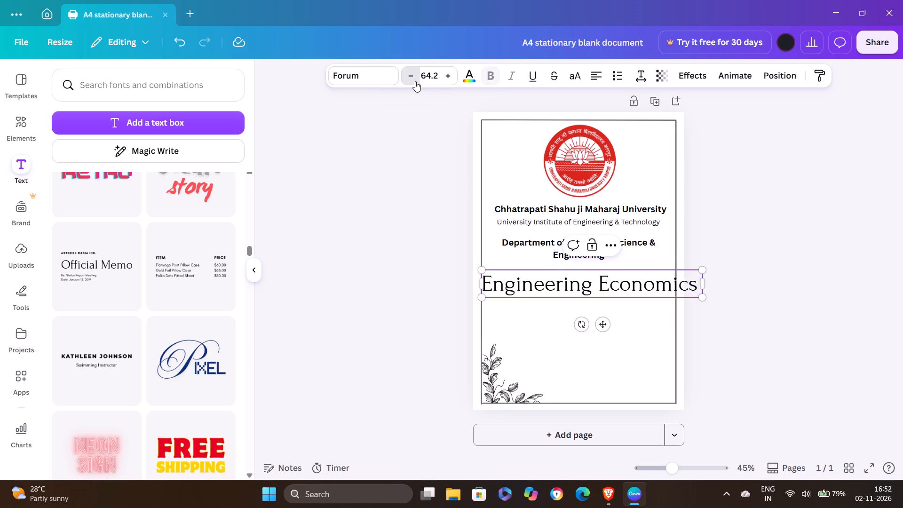
left_click(415, 81)
left_click(415, 81)
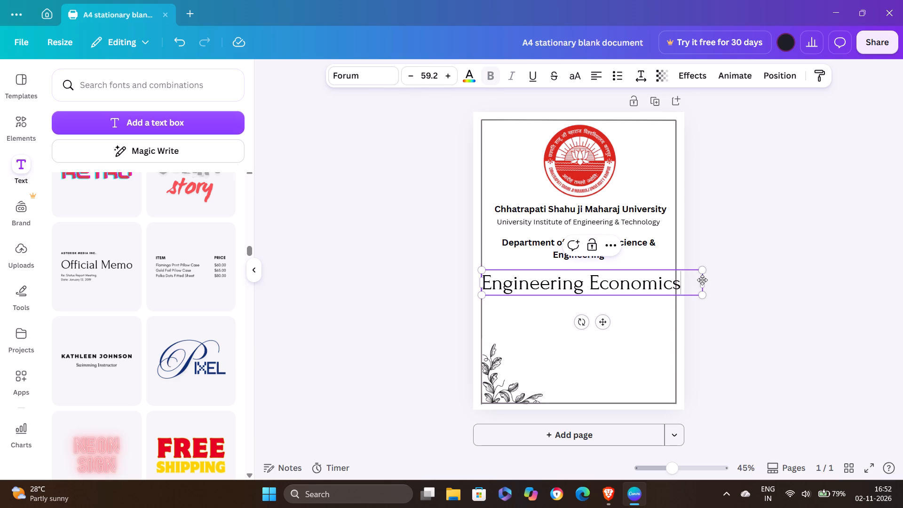
Shift the title slightly inward from the border's left edge and narrow its text box, keeping the text on one line.
left_click_drag(702, 280, 662, 280)
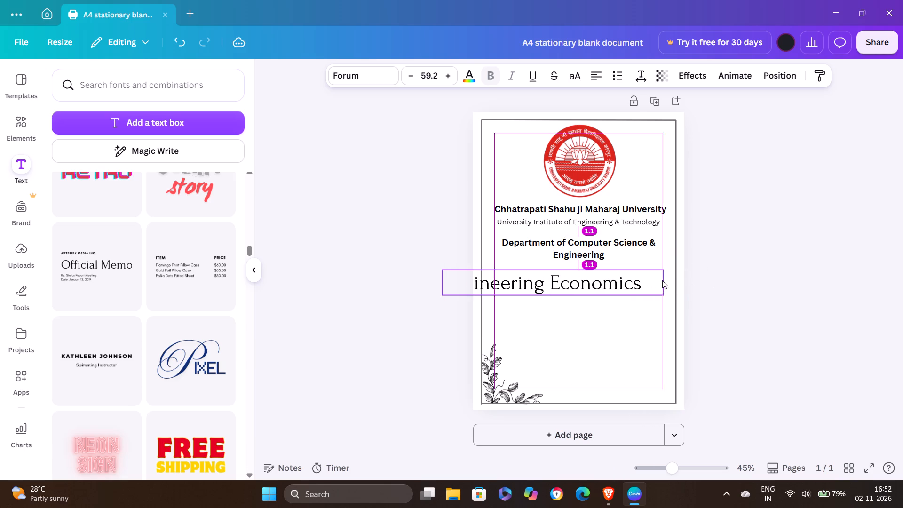
left_click_drag(662, 280, 710, 283)
left_click(709, 287)
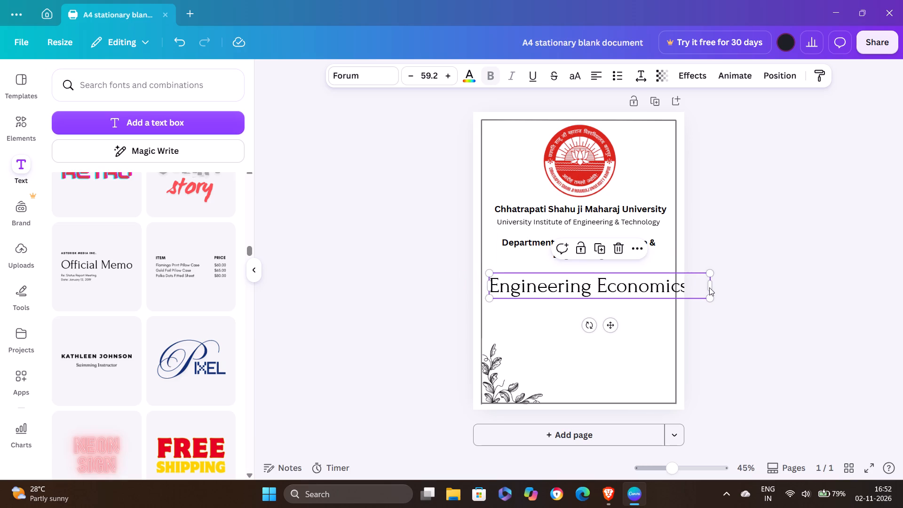
left_click(709, 287)
left_click(665, 283)
left_click_drag(712, 284, 685, 283)
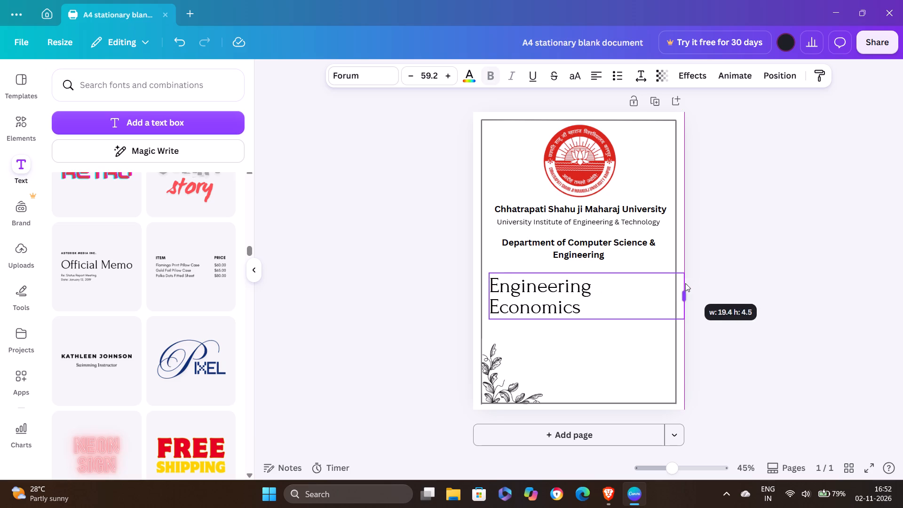
left_click_drag(685, 283, 687, 273)
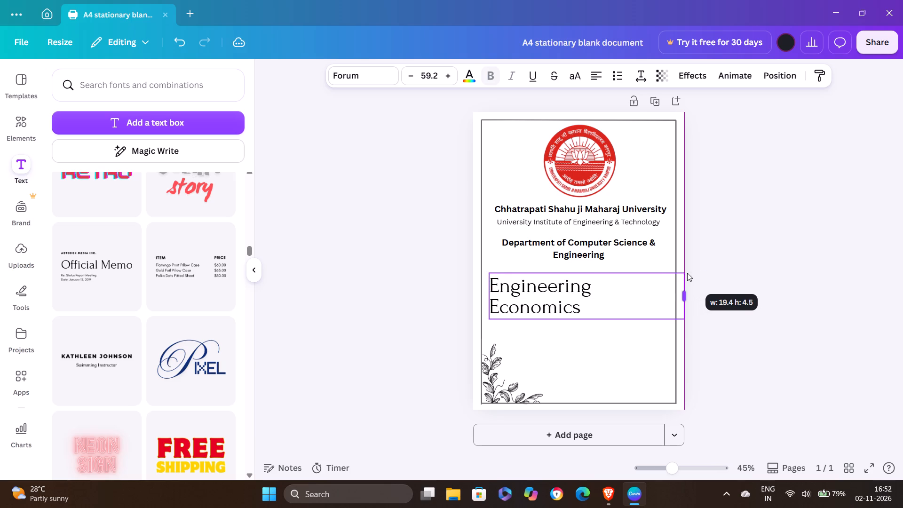
left_click_drag(687, 273, 691, 272)
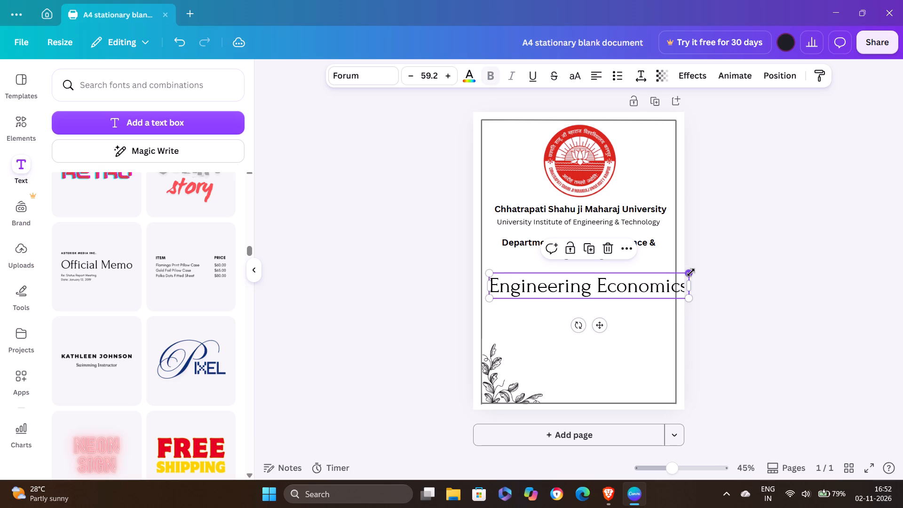
Reduce the title's font size to 56.2 and narrow its text box to fit closely around the single line.
left_click(414, 80)
left_click(414, 80)
left_click(414, 80)
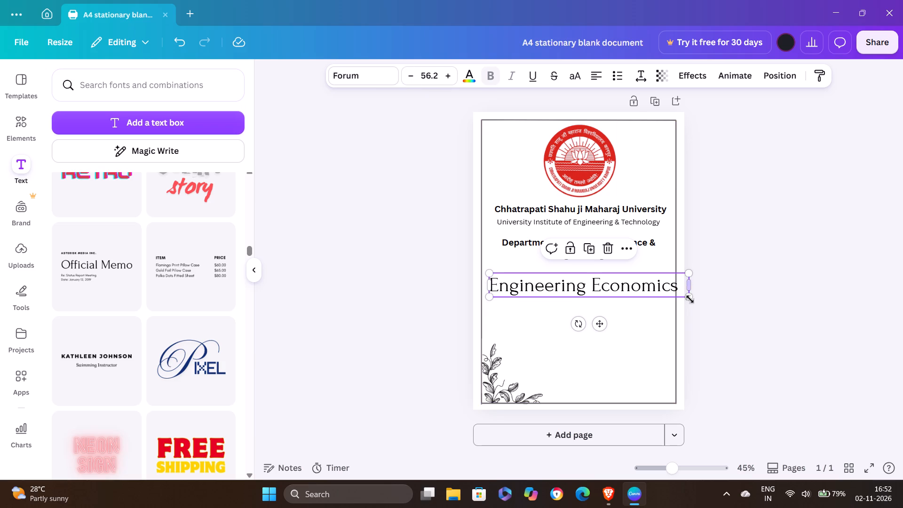
left_click_drag(691, 287, 679, 286)
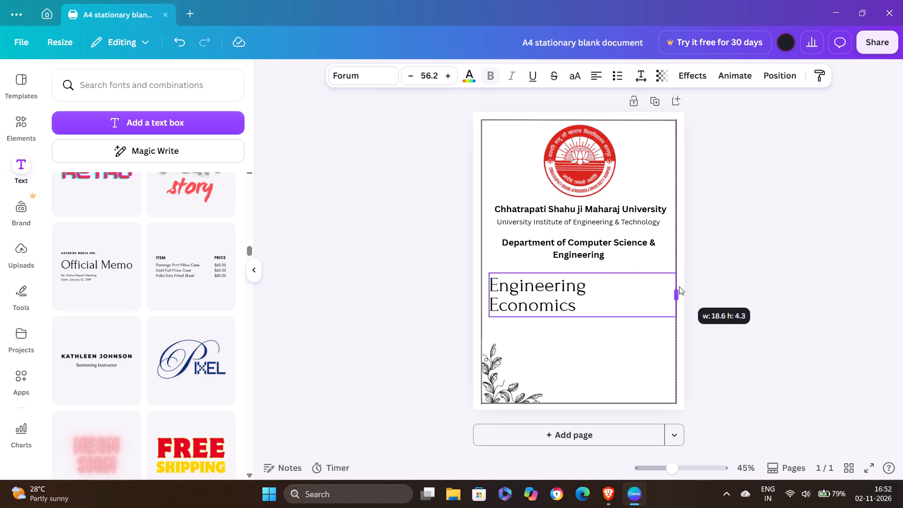
left_click_drag(679, 286, 681, 283)
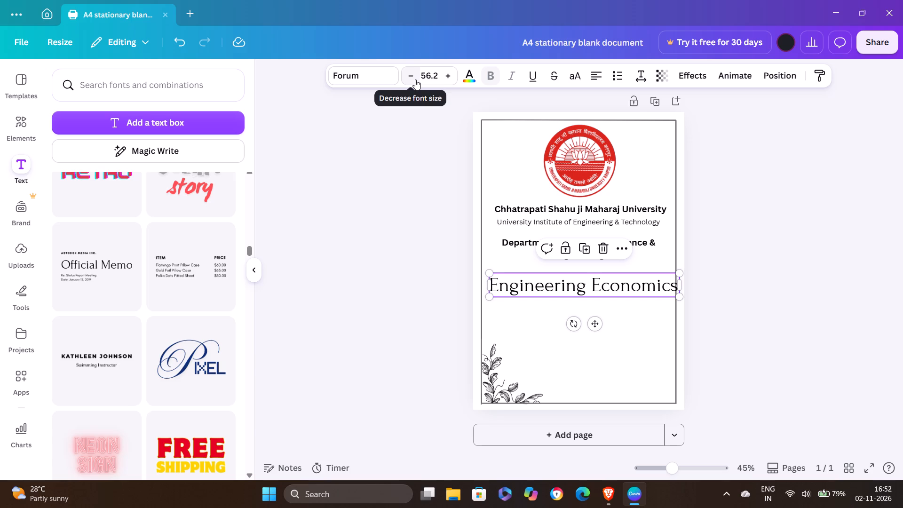
Reduce the title's font size to 52.2 and narrow its text box to about 17.7 wide so it fits inside the border.
left_click(415, 79)
left_click(415, 79)
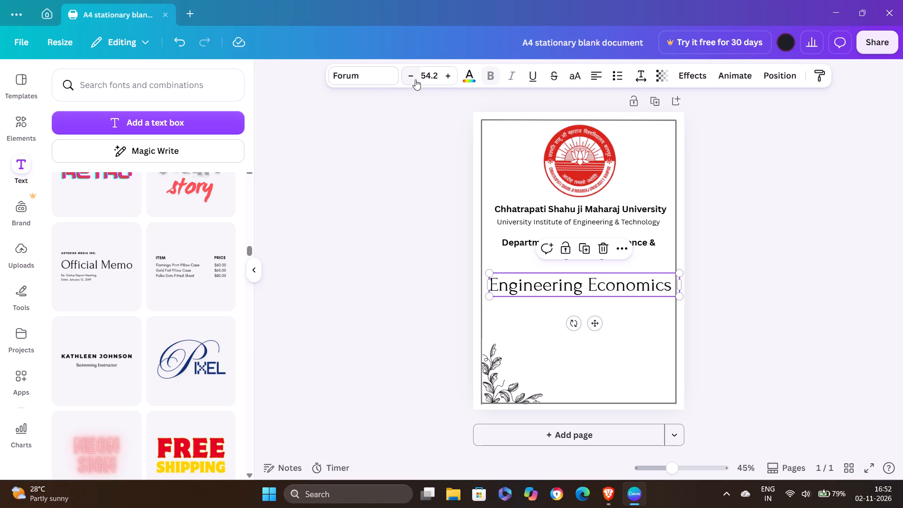
left_click(415, 79)
left_click(415, 79)
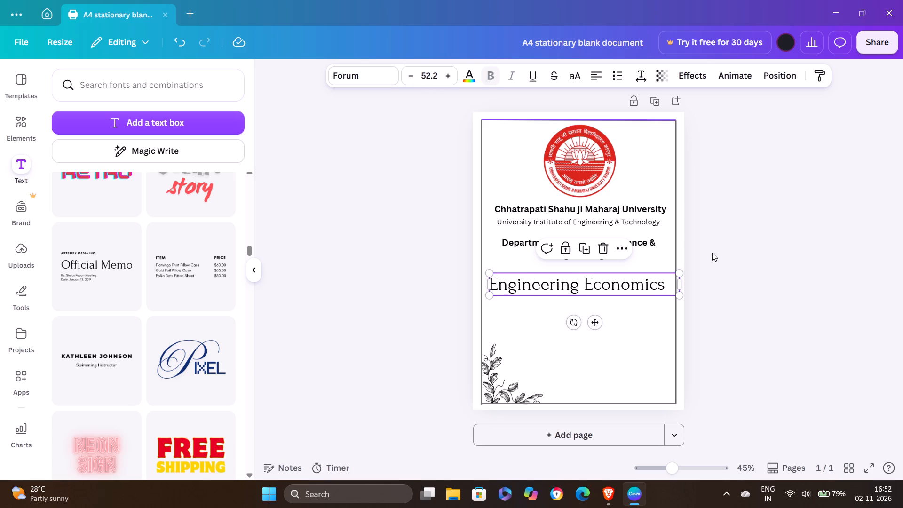
left_click_drag(681, 283, 668, 283)
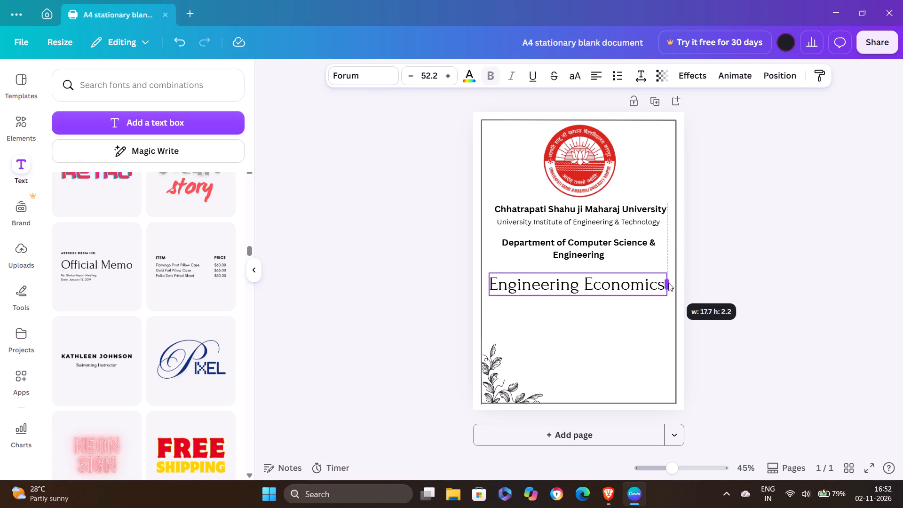
left_click_drag(668, 283, 666, 283)
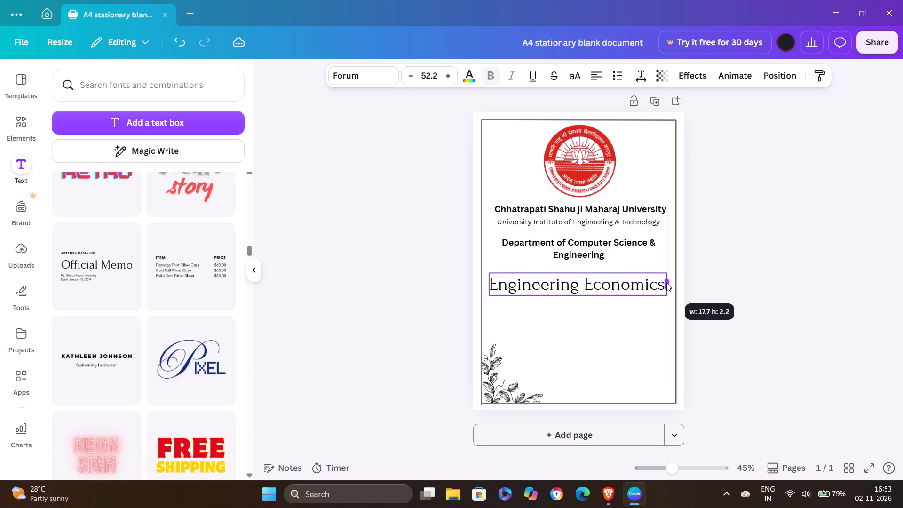
left_click_drag(666, 283, 666, 282)
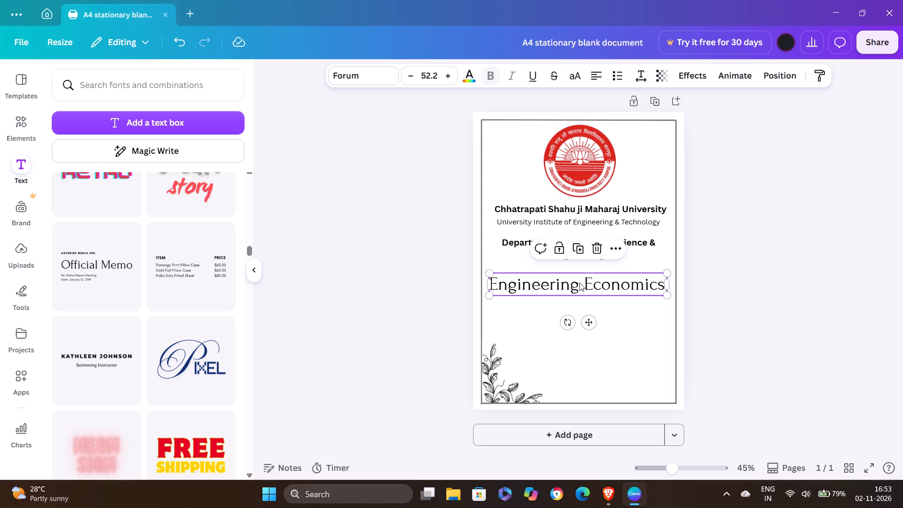
Nudge the title to the page's horizontal centre and fine-tune its vertical gap below the department name, leaving nothing selected.
key("Right")
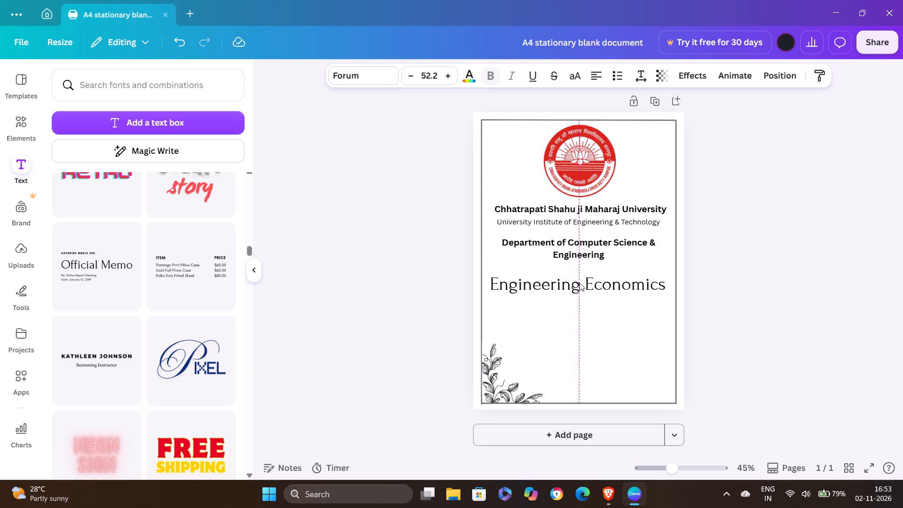
key("Right")
key("Left")
key("Up")
key("Up")
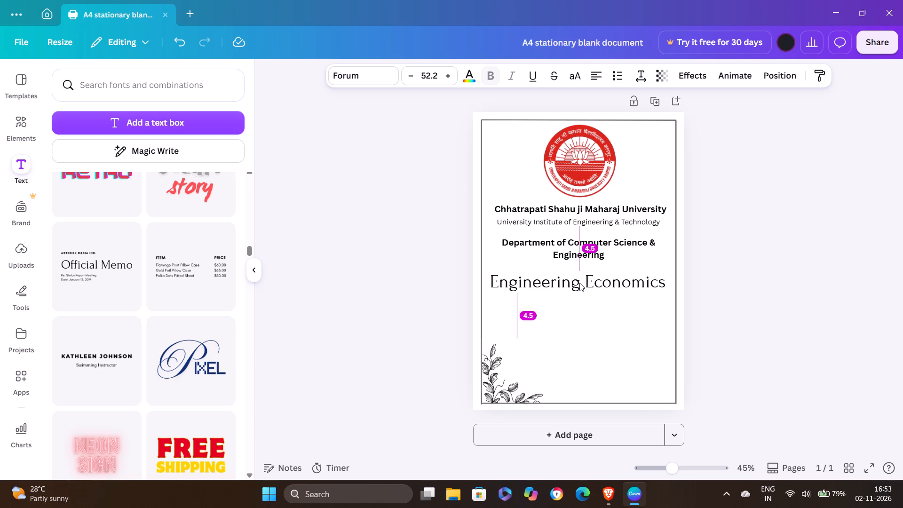
key("Up")
key("Down")
left_click(598, 342)
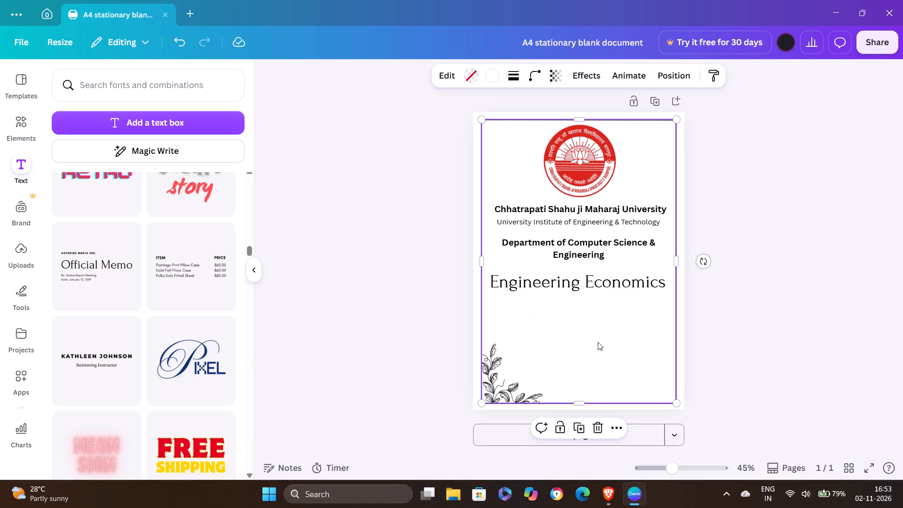
left_click(827, 346)
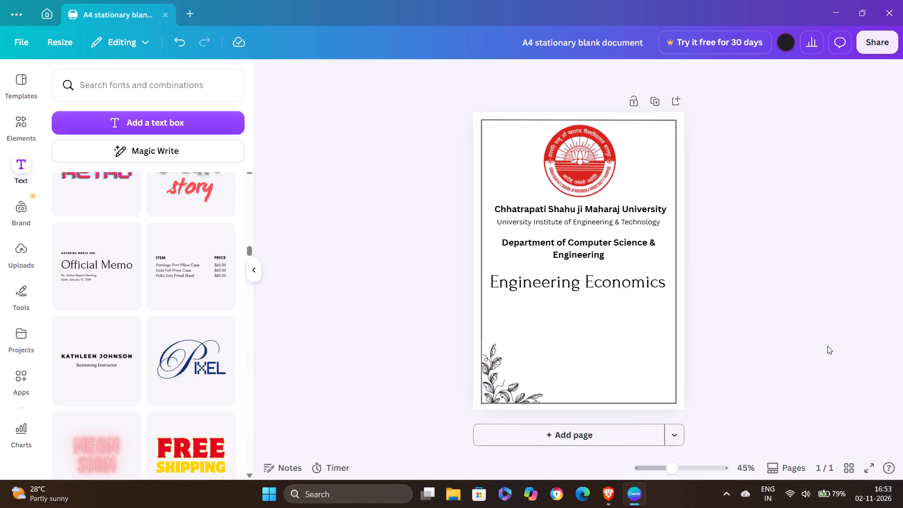
left_click(625, 277)
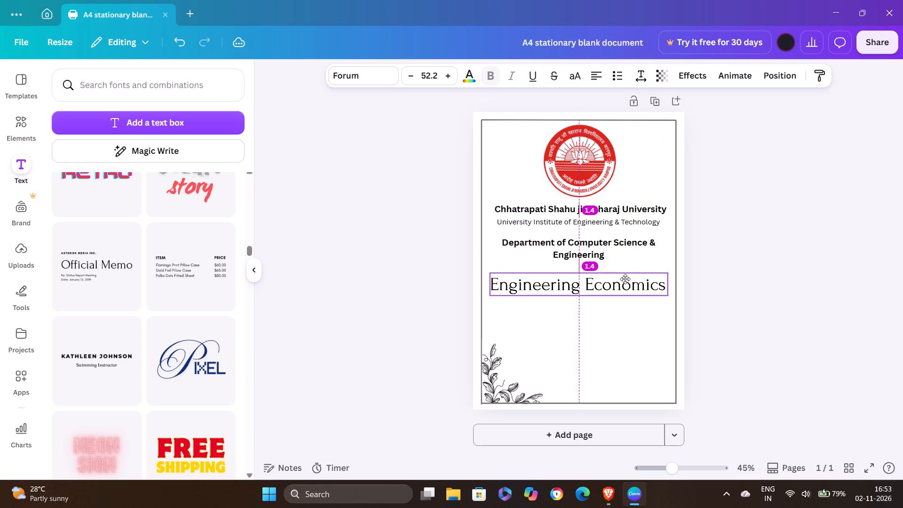
left_click(622, 331)
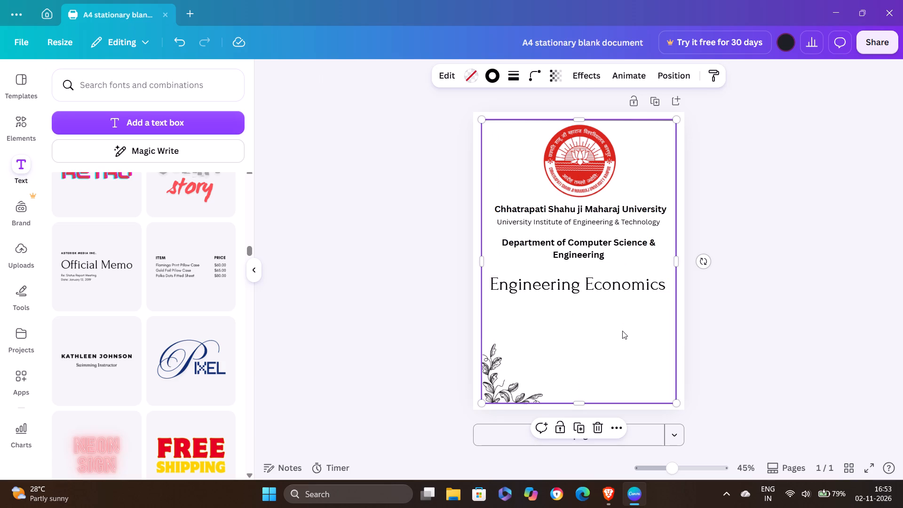
left_click(786, 308)
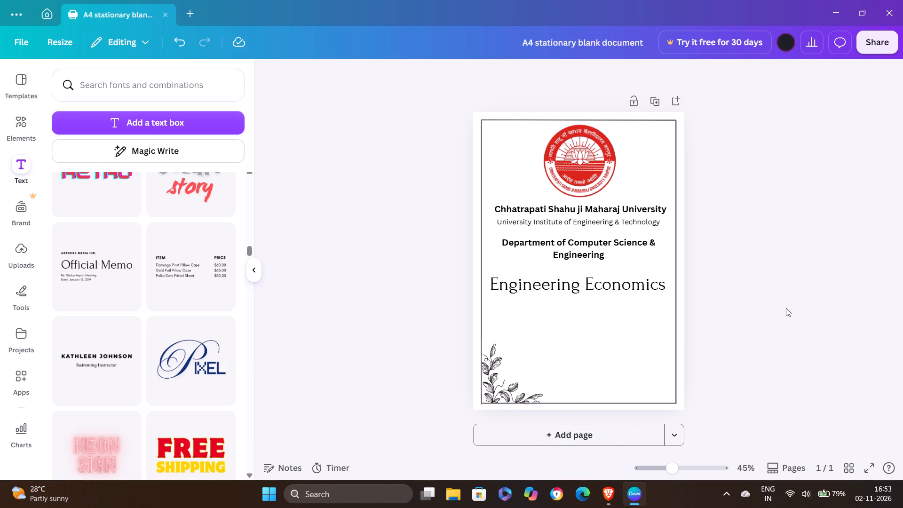
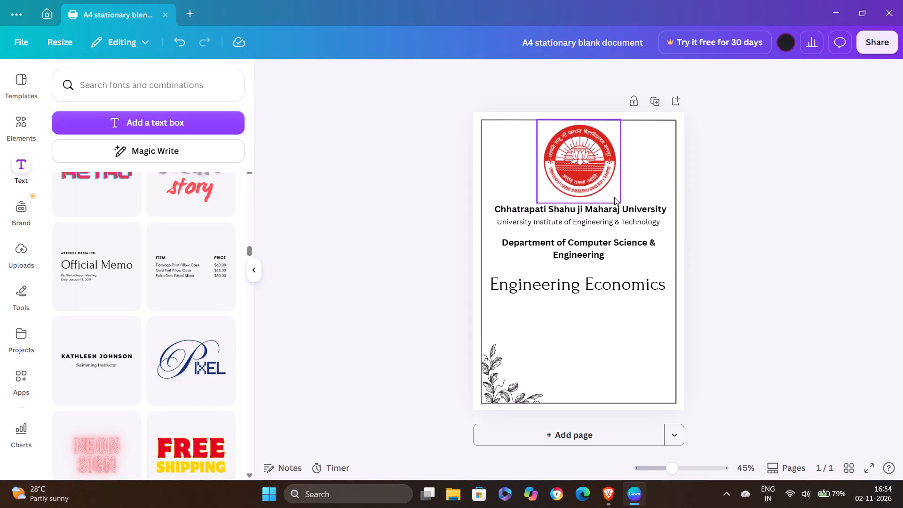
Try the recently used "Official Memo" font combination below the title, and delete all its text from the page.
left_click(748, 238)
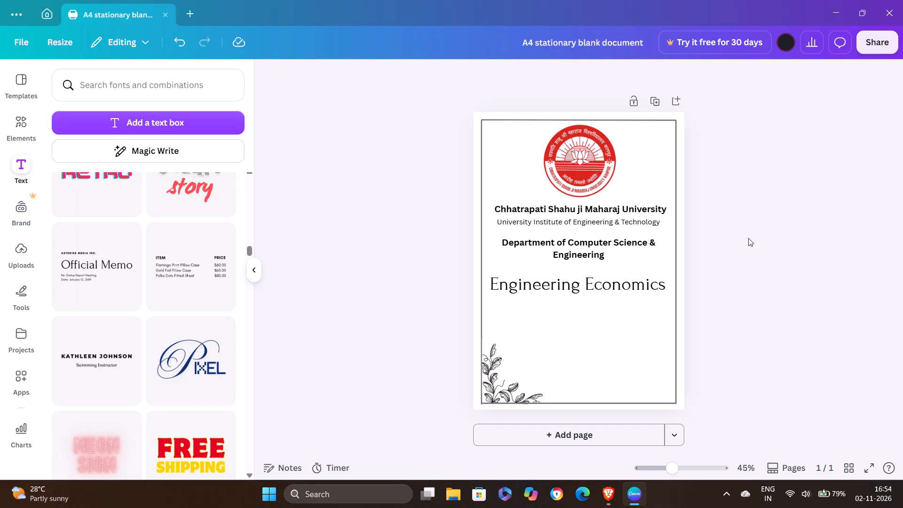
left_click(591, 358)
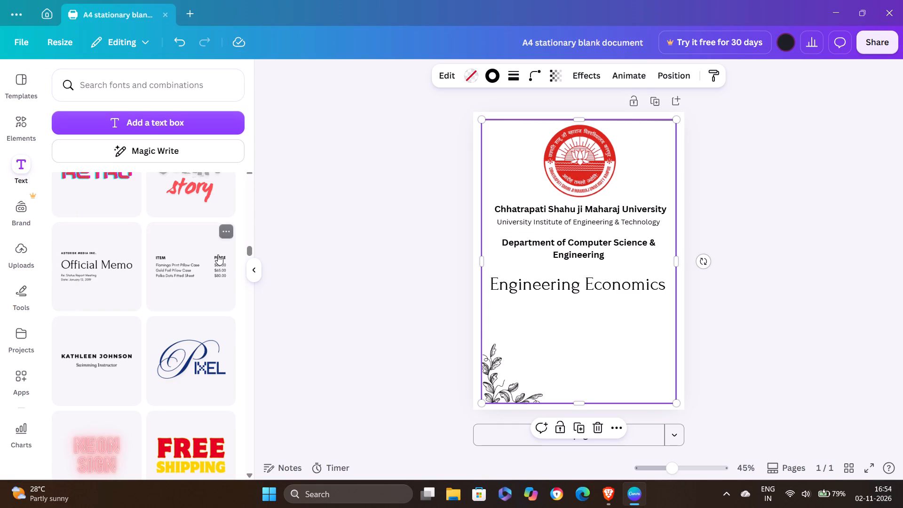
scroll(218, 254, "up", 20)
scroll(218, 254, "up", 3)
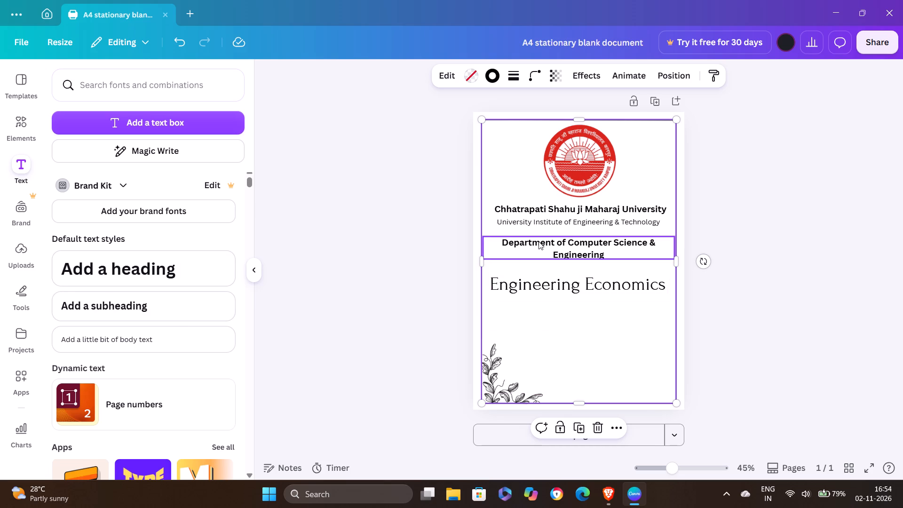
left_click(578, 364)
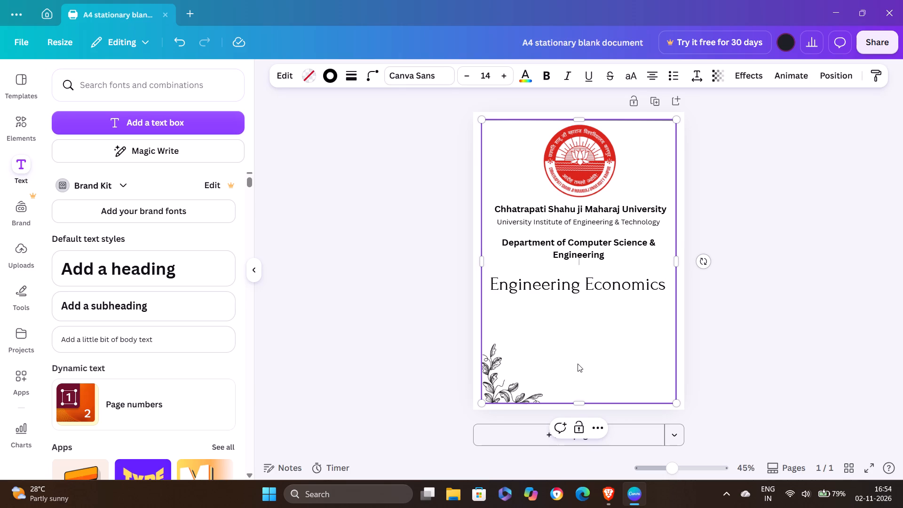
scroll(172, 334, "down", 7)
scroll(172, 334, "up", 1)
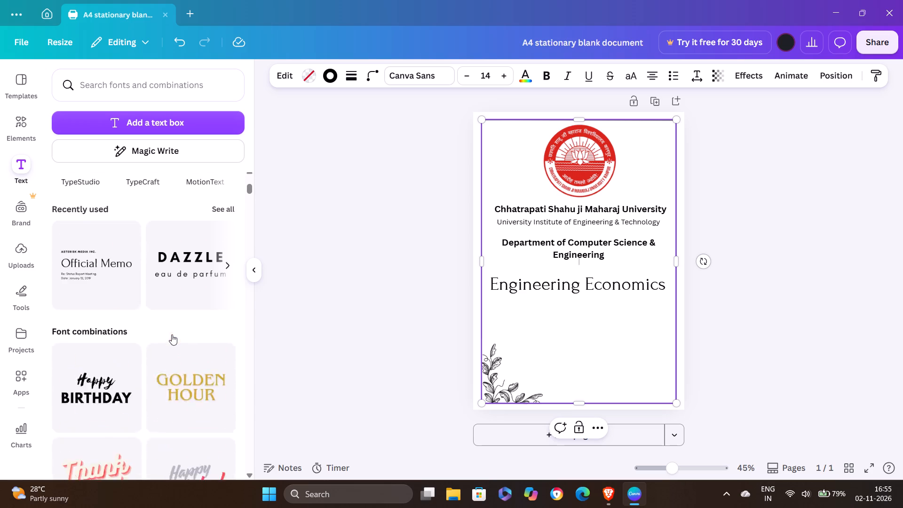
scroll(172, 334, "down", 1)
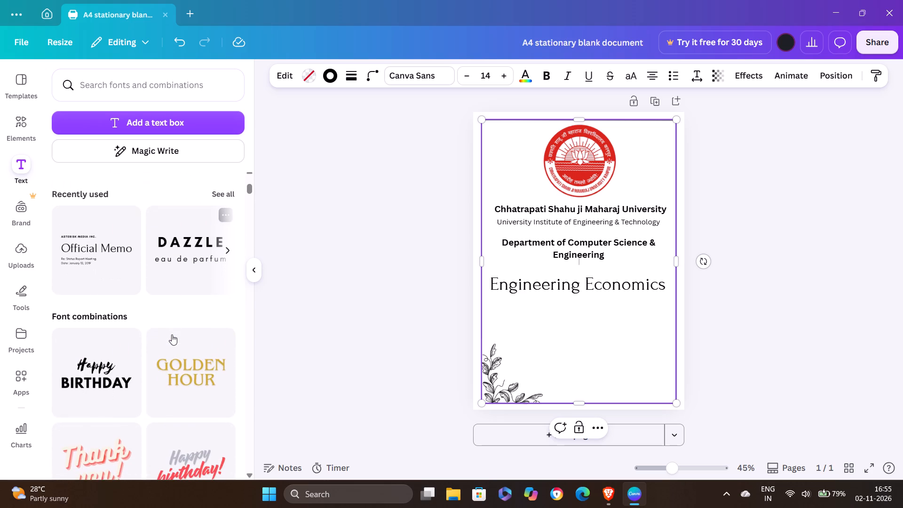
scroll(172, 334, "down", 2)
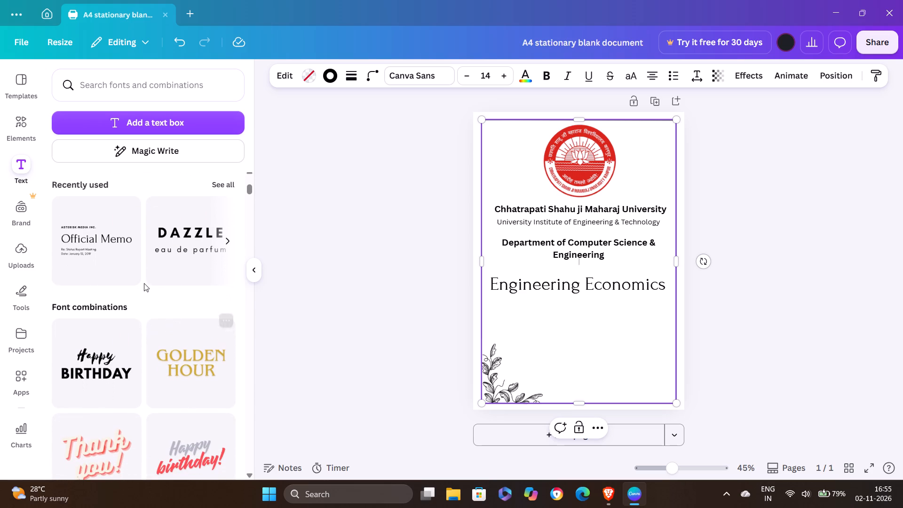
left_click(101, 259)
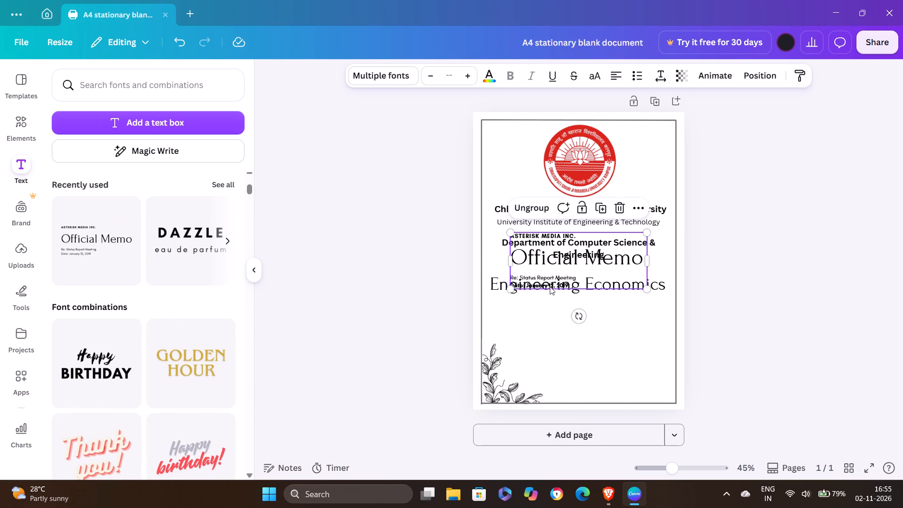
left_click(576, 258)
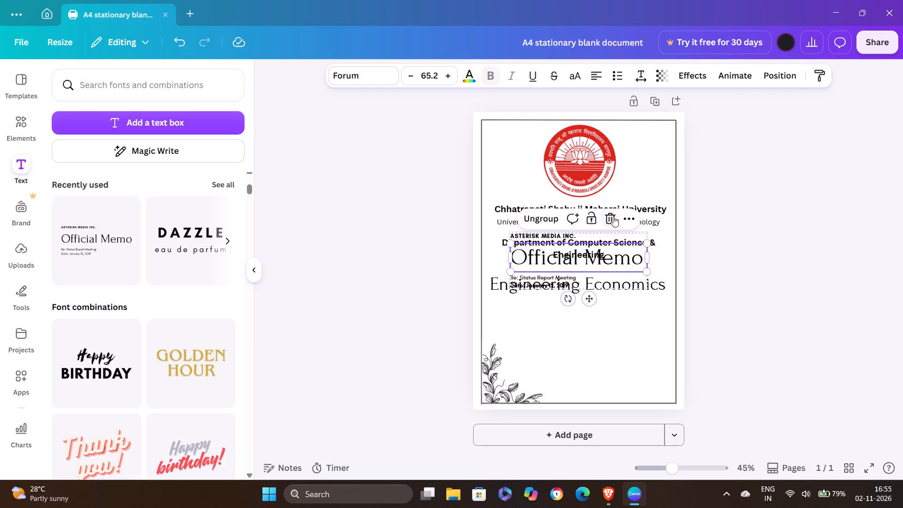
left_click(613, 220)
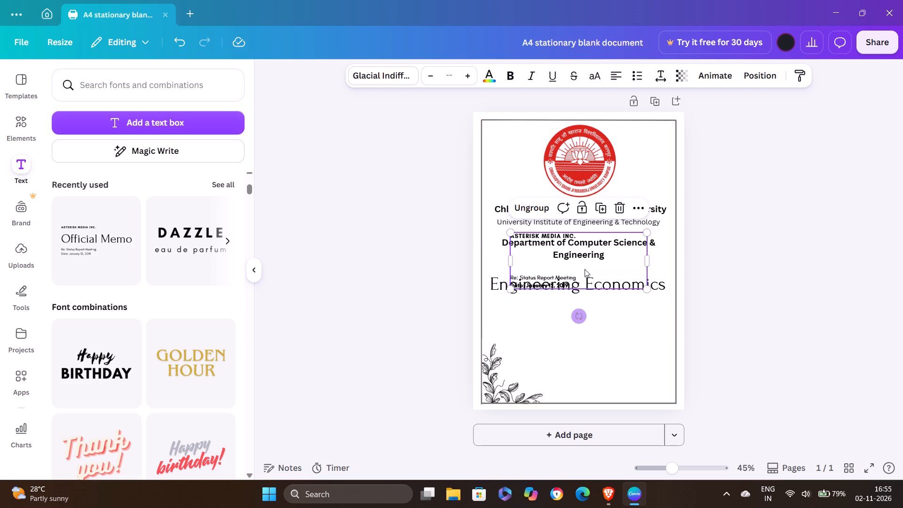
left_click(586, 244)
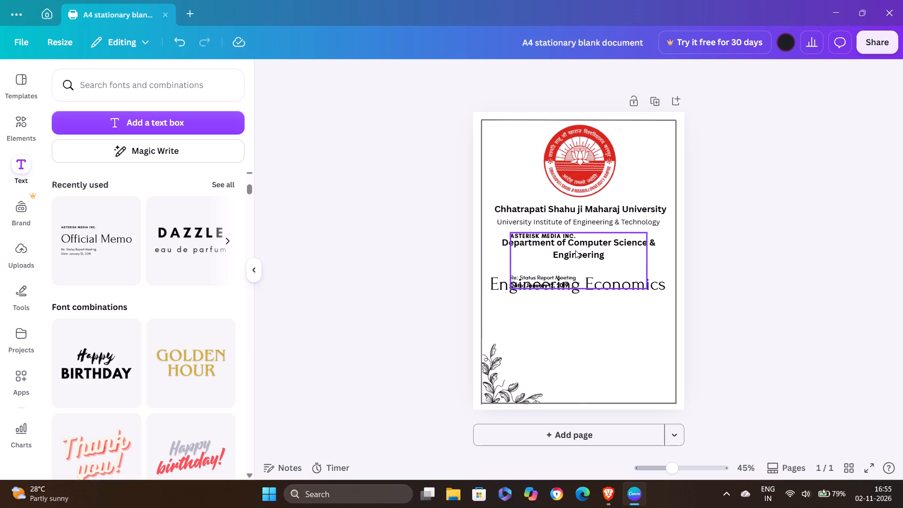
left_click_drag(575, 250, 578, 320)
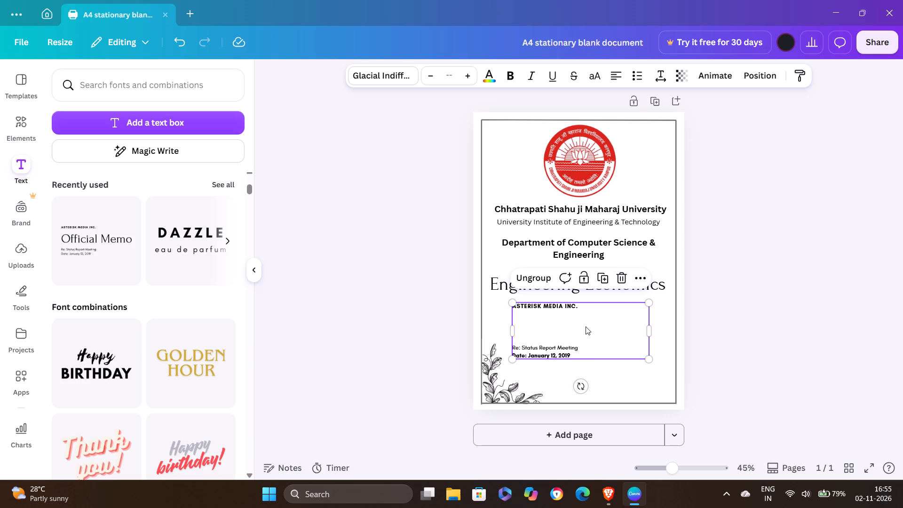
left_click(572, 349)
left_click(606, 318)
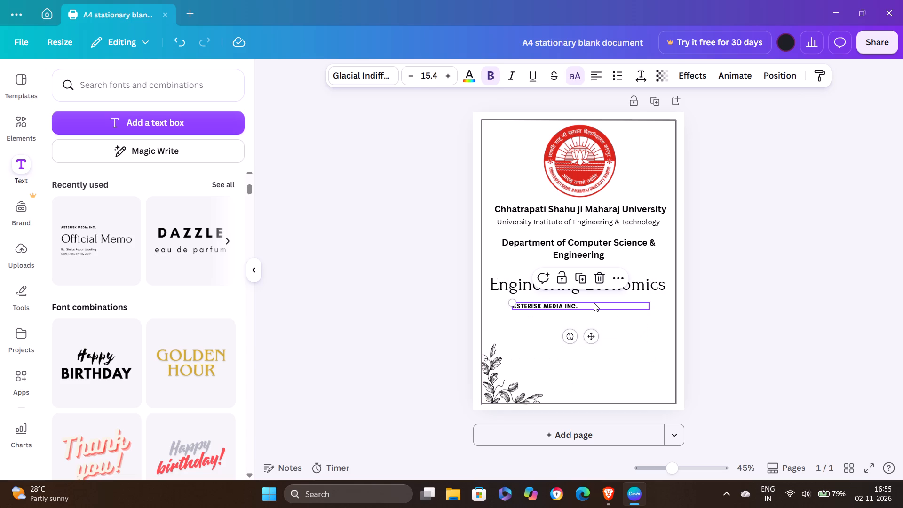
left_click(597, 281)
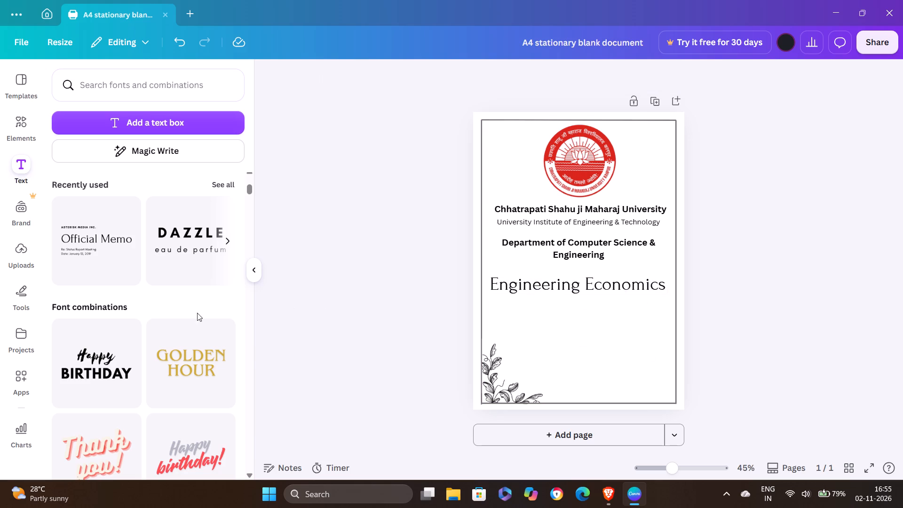
Insert the "DAZZLE eau de parfum" font combination, delete its DAZZLE line and place the remaining line below the "Engineering Economics" title.
left_click(193, 247)
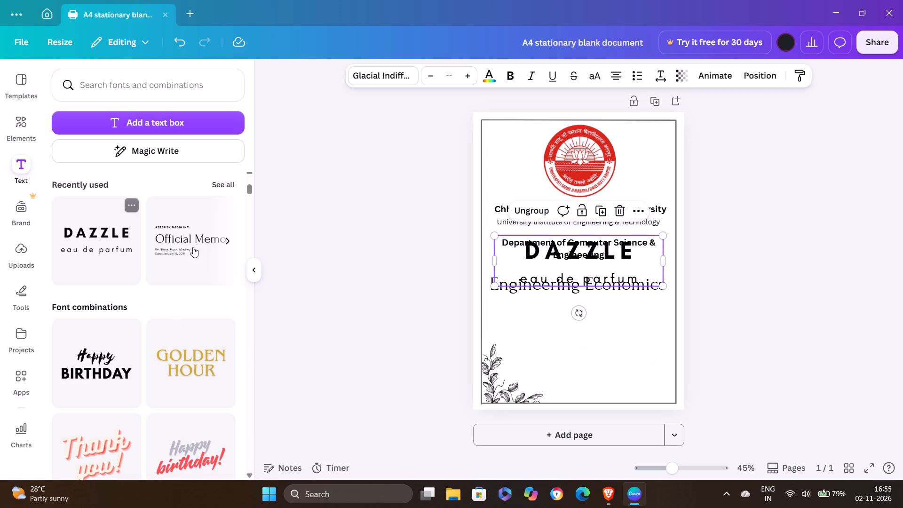
left_click(640, 238)
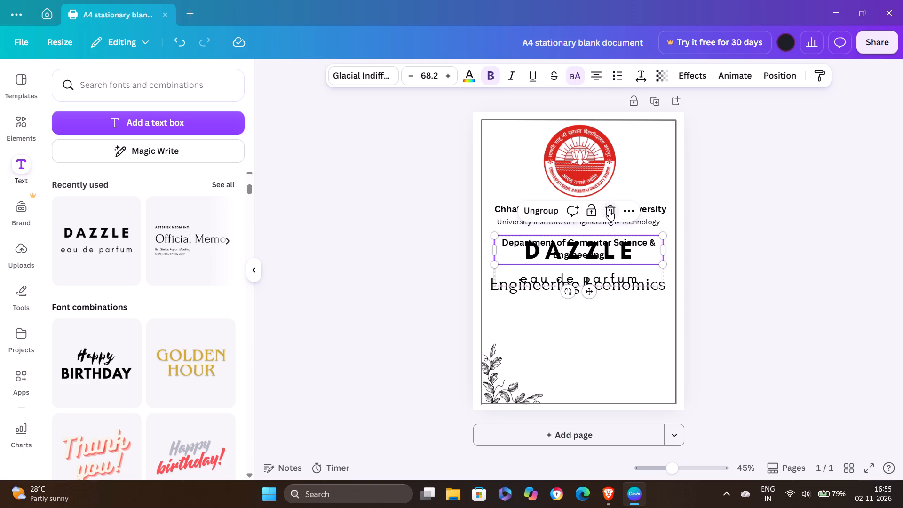
left_click(609, 210)
left_click_drag(610, 280, 609, 298)
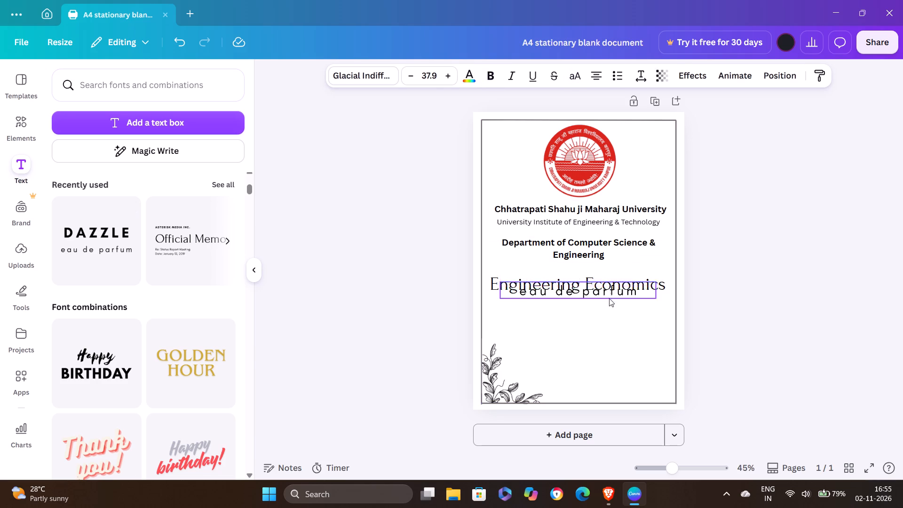
left_click_drag(609, 298, 598, 321)
Replace the "eau de parfum" text below the title with "ASSIGNMENT".
left_click(631, 319)
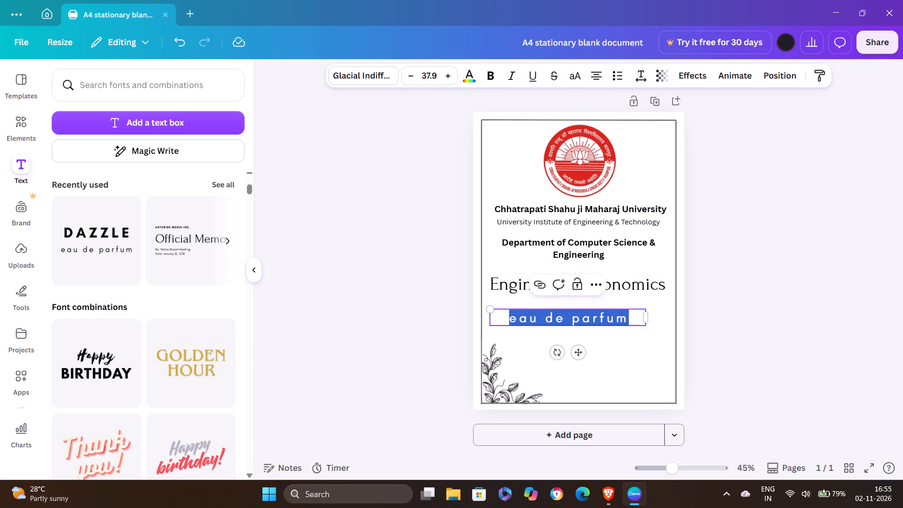
key("BackSpace")
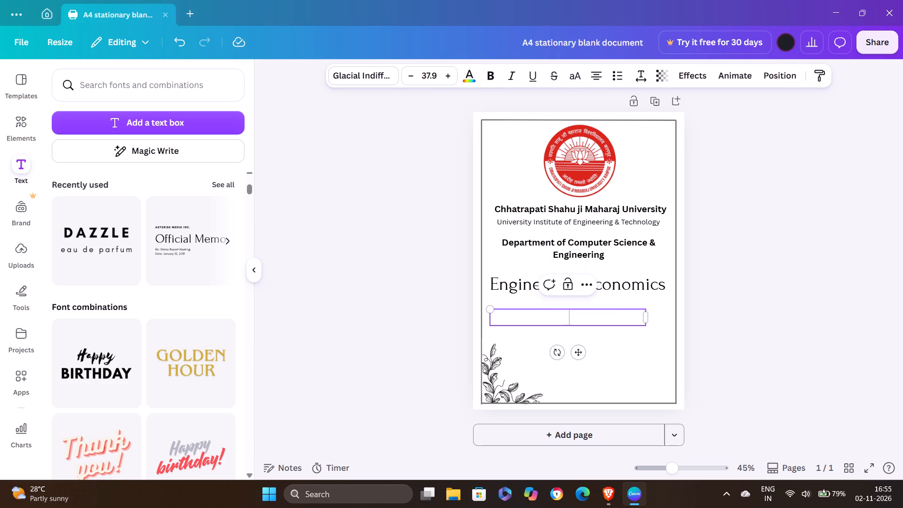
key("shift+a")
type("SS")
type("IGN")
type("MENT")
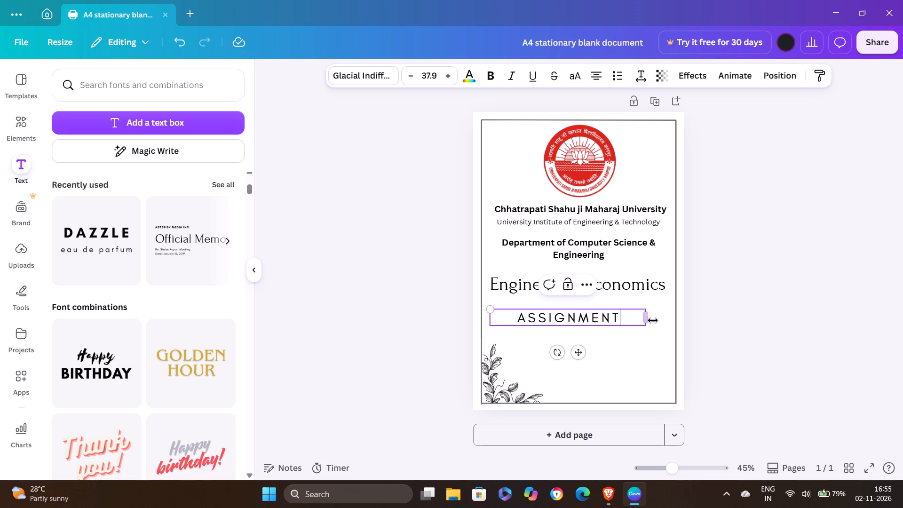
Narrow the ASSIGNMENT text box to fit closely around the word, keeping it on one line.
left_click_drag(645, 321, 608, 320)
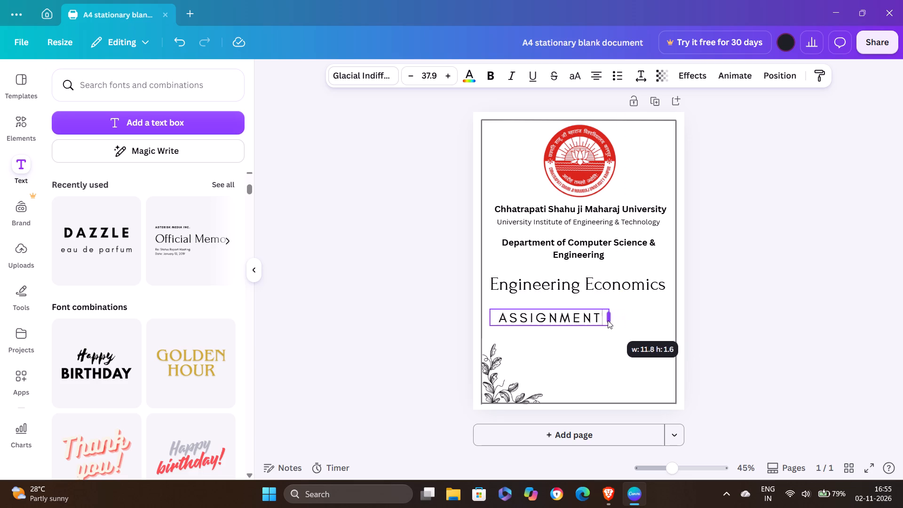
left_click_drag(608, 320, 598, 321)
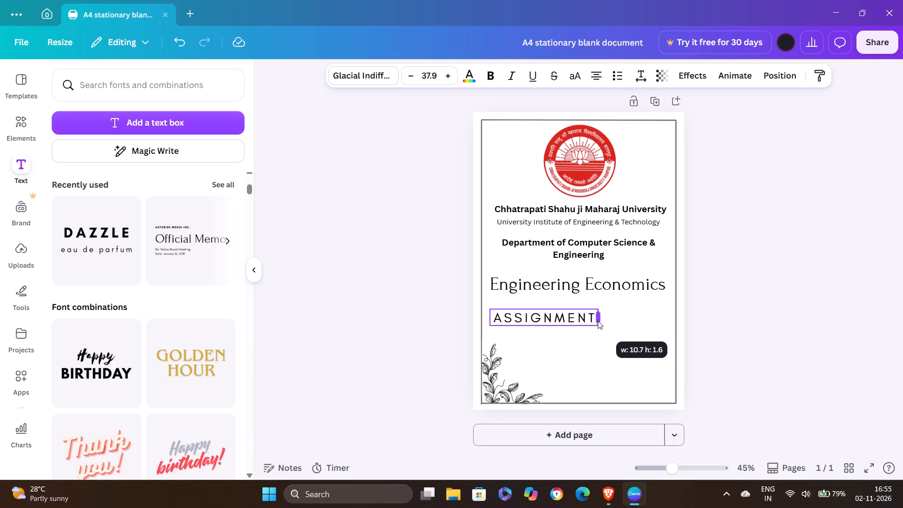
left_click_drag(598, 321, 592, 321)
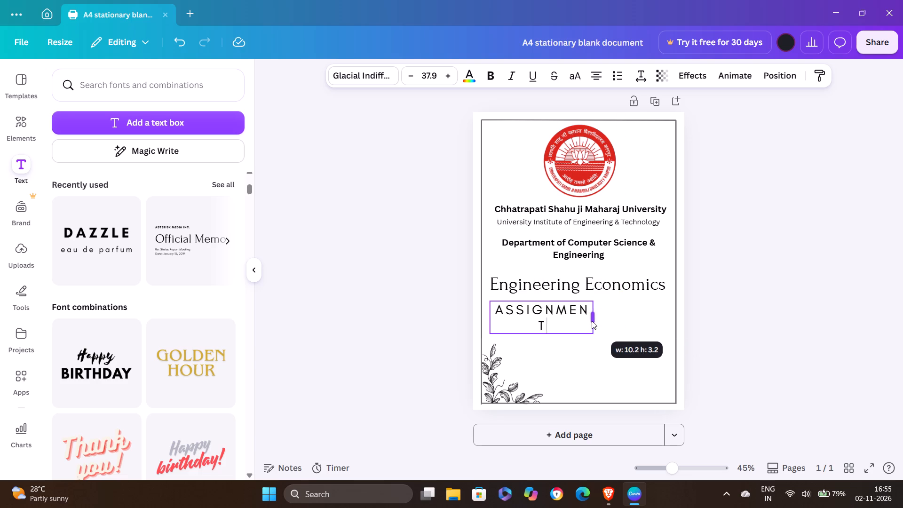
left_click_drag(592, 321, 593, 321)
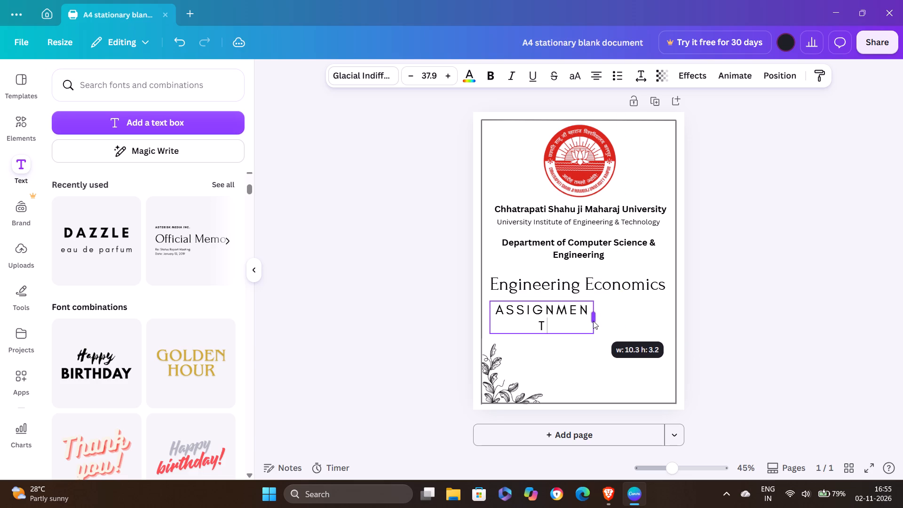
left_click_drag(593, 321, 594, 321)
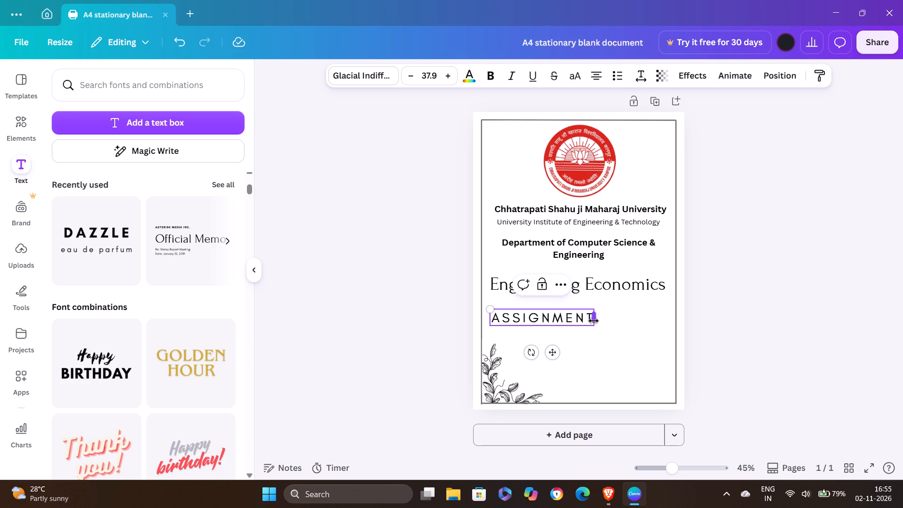
Reduce the font size of the ASSIGNMENT text to 27.9.
left_click(531, 323)
left_click(408, 76)
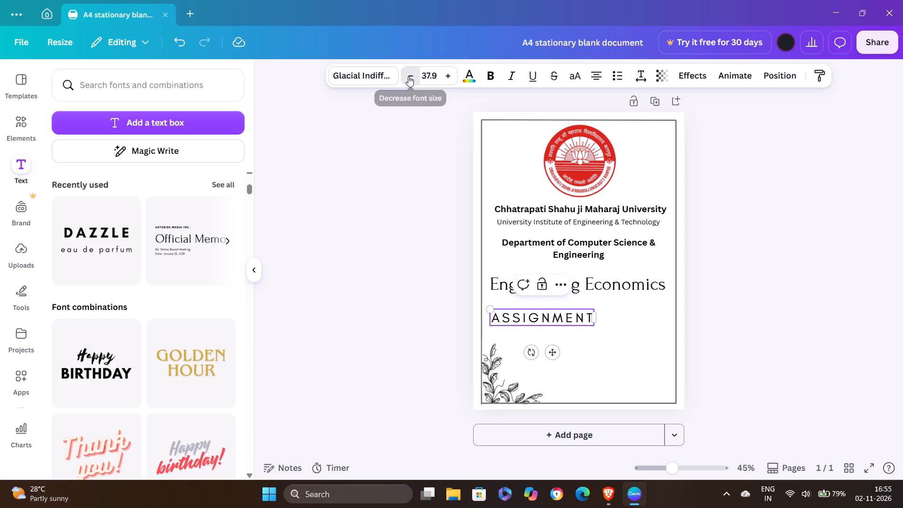
left_click(408, 76)
left_click(408, 76)
double_click(408, 76)
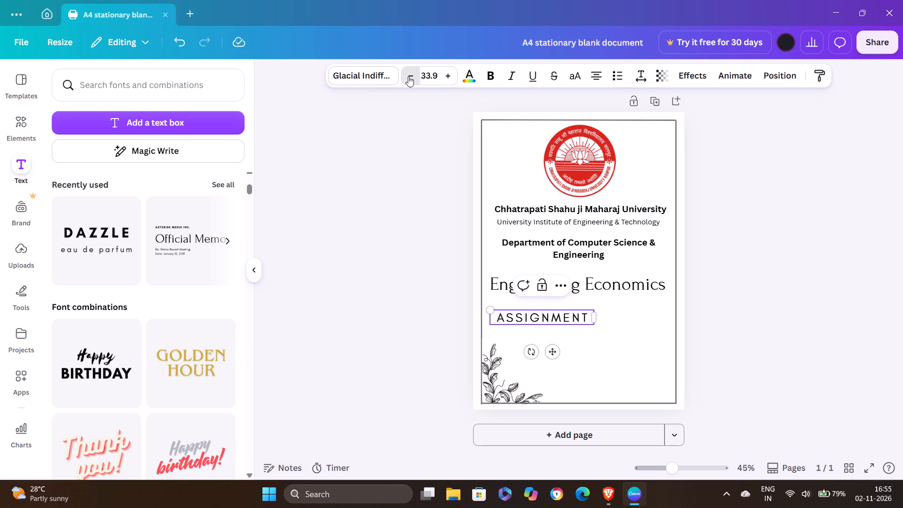
left_click(408, 76)
triple_click(408, 76)
left_click(408, 76)
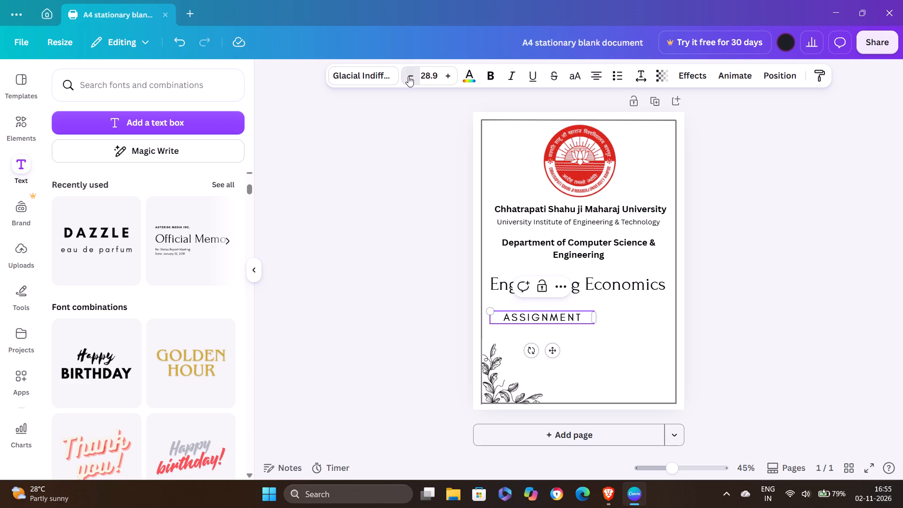
Widen the ASSIGNMENT text box until it reaches the page border's right edge.
left_click_drag(595, 317, 642, 303)
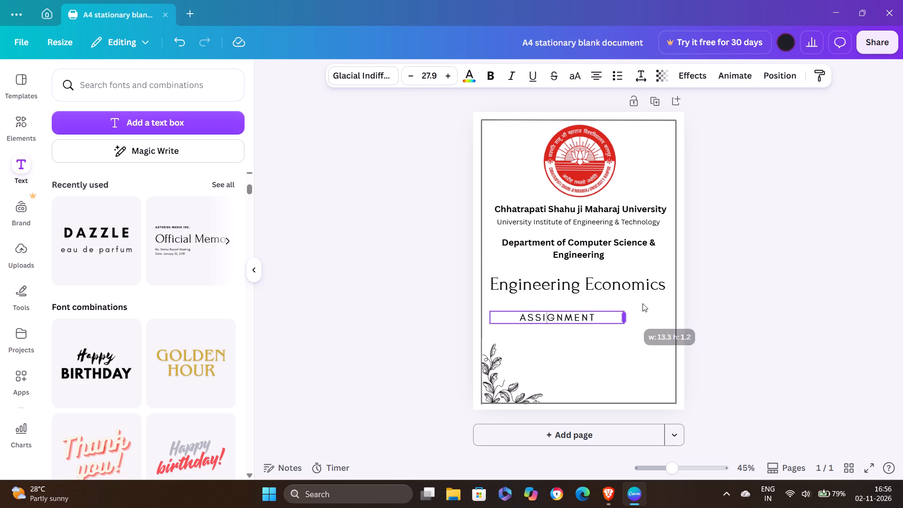
left_click_drag(642, 303, 673, 298)
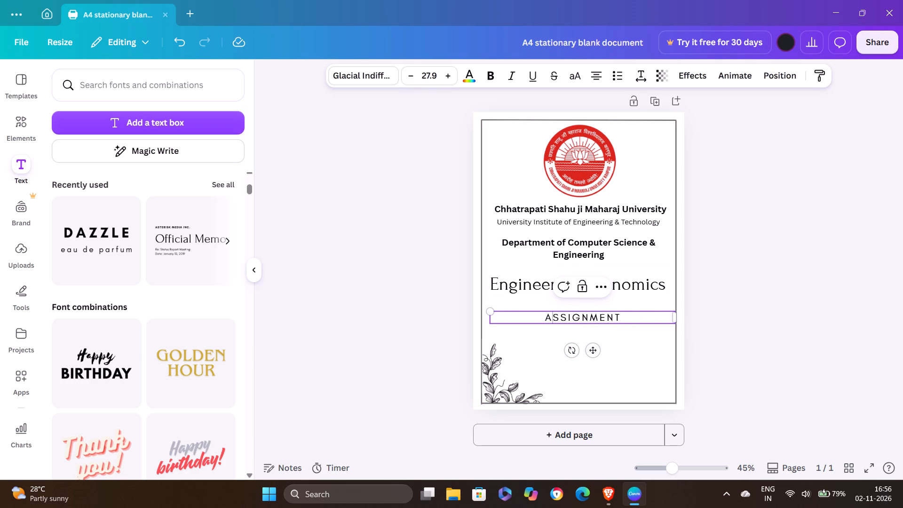
Insert a space between every pair of letters in ASSIGNMENT to letter-space the word.
left_click(552, 319)
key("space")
key("Right")
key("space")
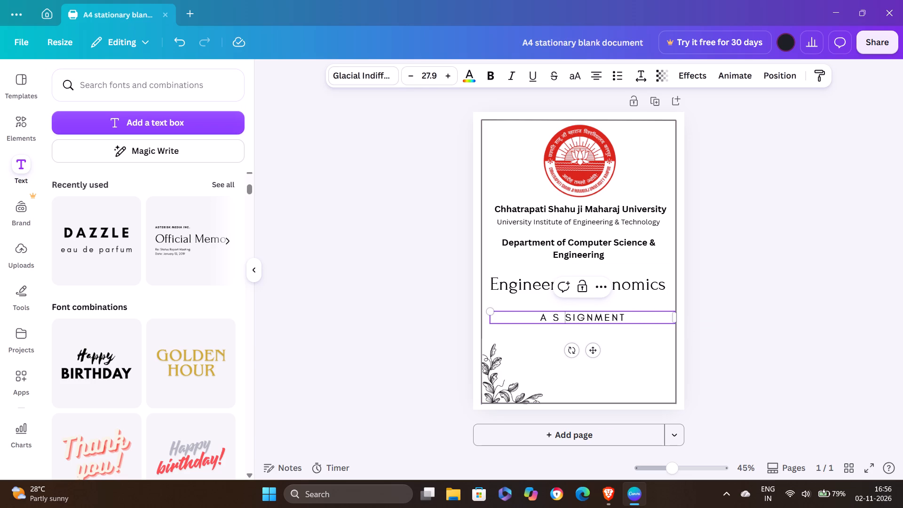
key("Right")
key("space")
key("Right")
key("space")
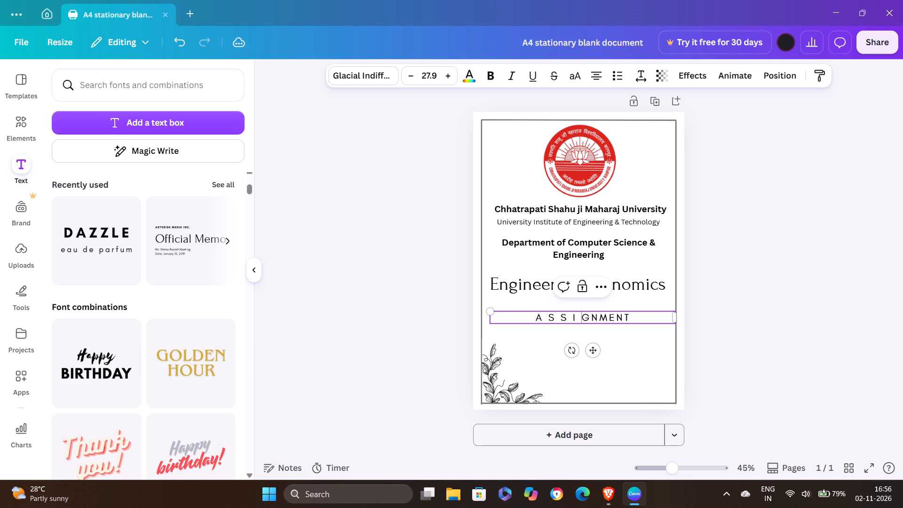
key("Right")
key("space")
key("Right")
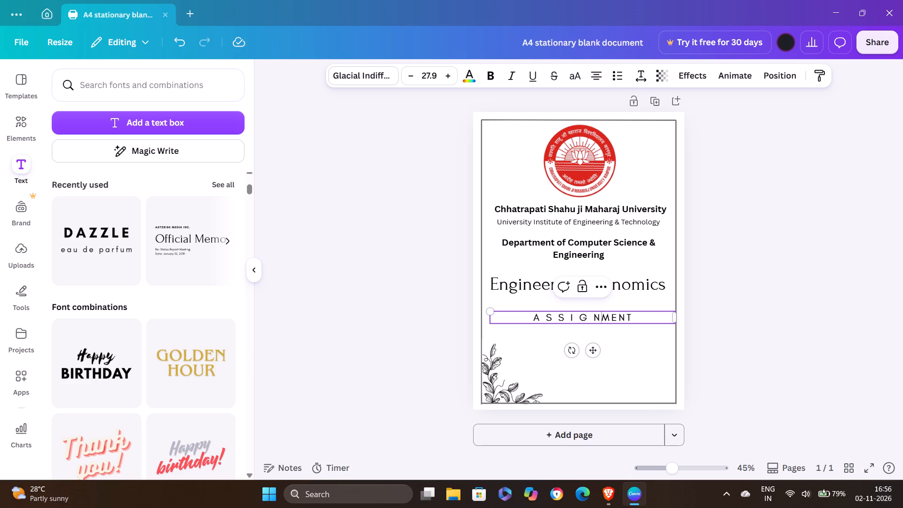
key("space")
key("Right")
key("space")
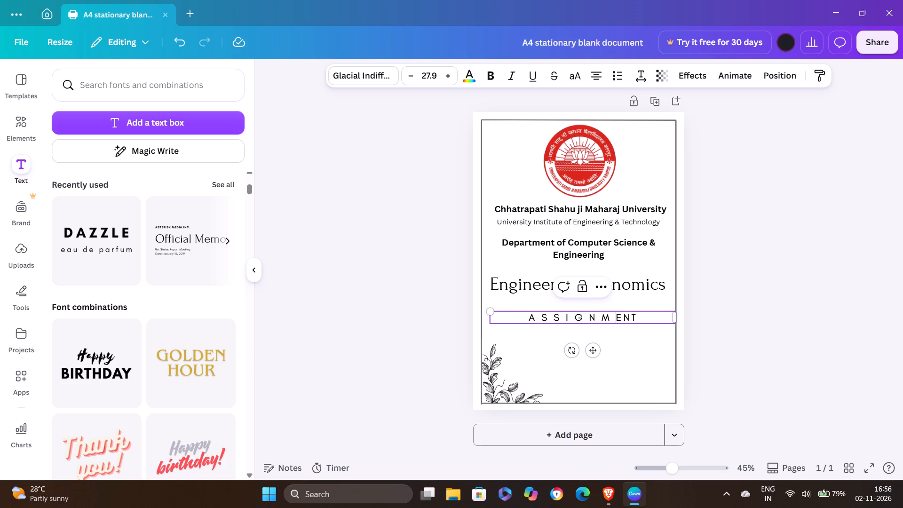
key("Right")
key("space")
key("Right")
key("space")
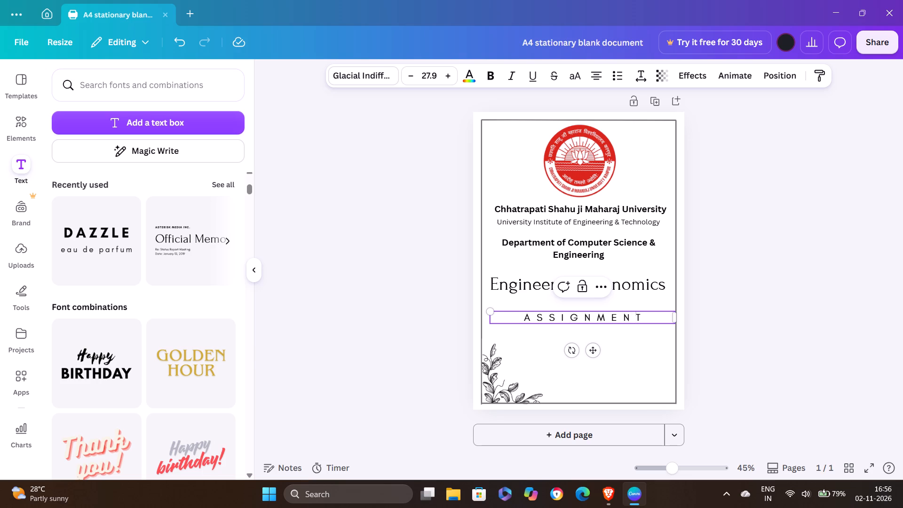
left_click(653, 378)
Move the ASSIGNMENT text up directly beneath the Engineering Economics title and nudge it to centre it under the title.
left_click_drag(611, 320, 610, 316)
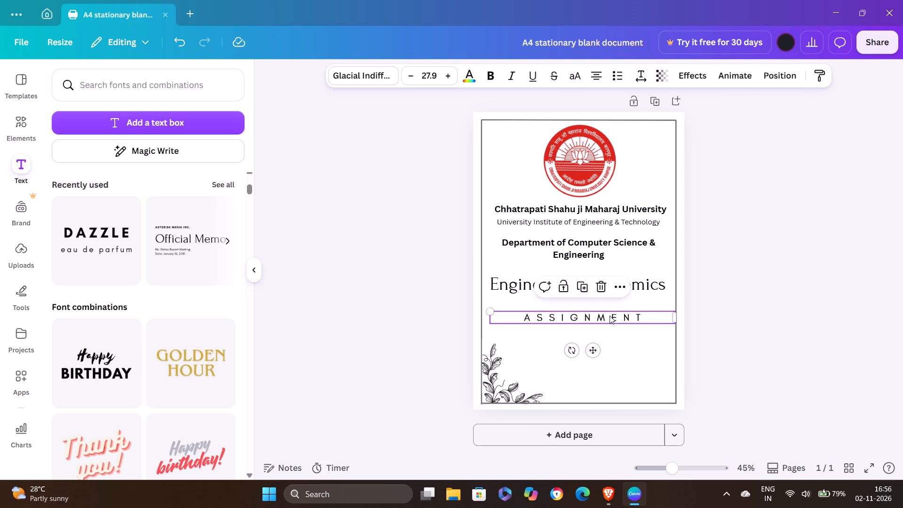
left_click_drag(610, 316, 606, 303)
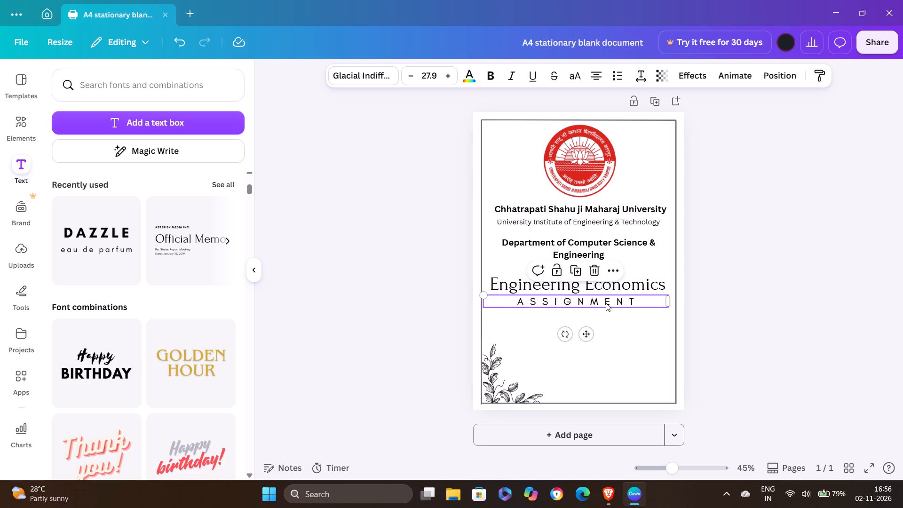
key("Right")
key("Right")
key("Right")
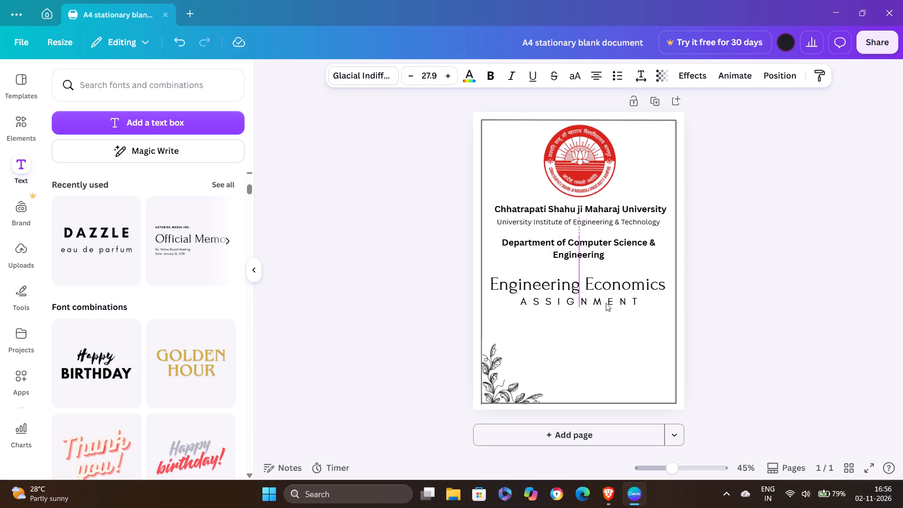
left_click(784, 329)
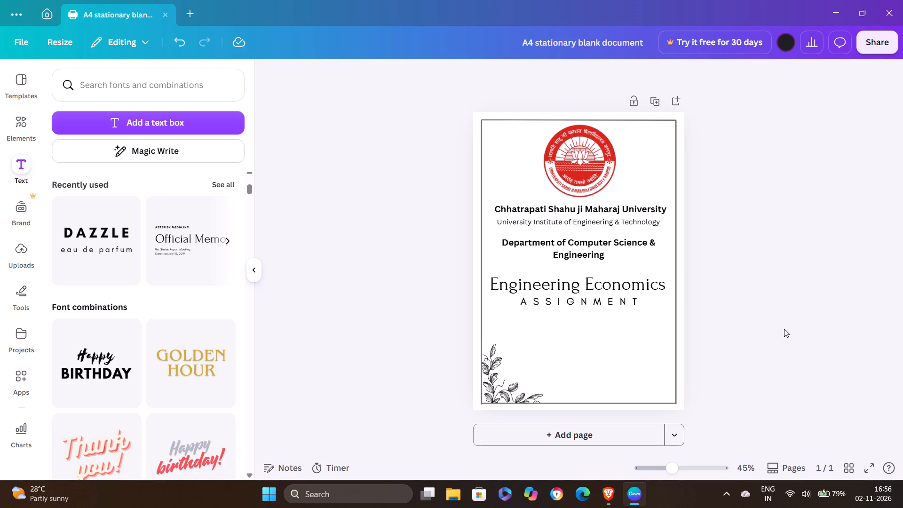
Reduce the font size of the ASSIGNMENT text to 22.9.
left_click(618, 309)
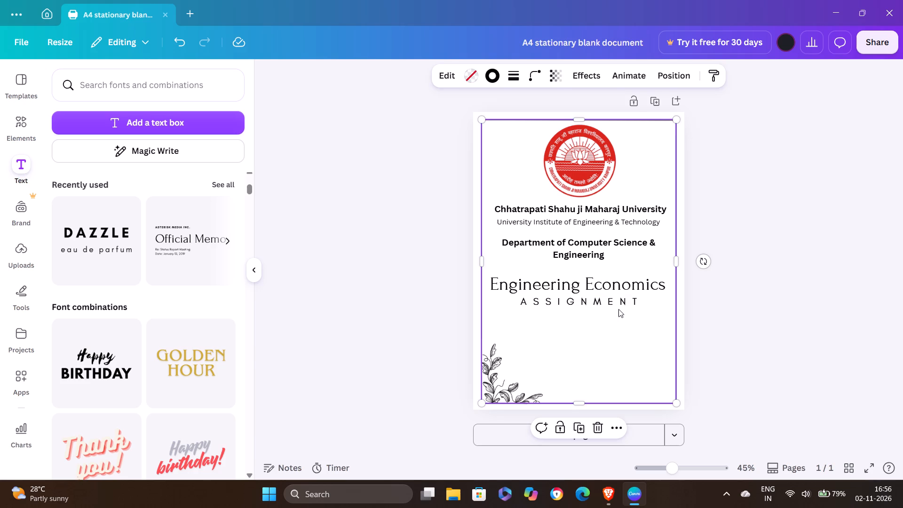
left_click(615, 303)
left_click(417, 74)
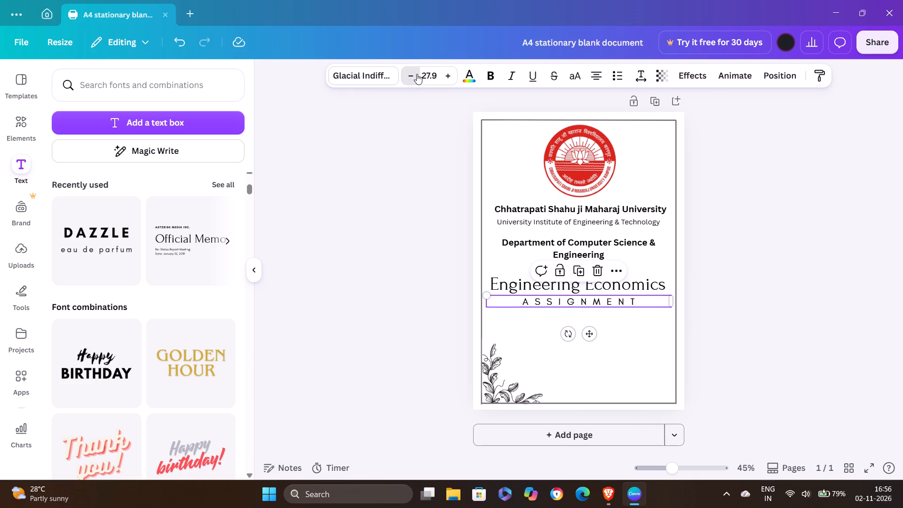
left_click(417, 74)
left_click(417, 74)
left_click(417, 74)
left_click(417, 74)
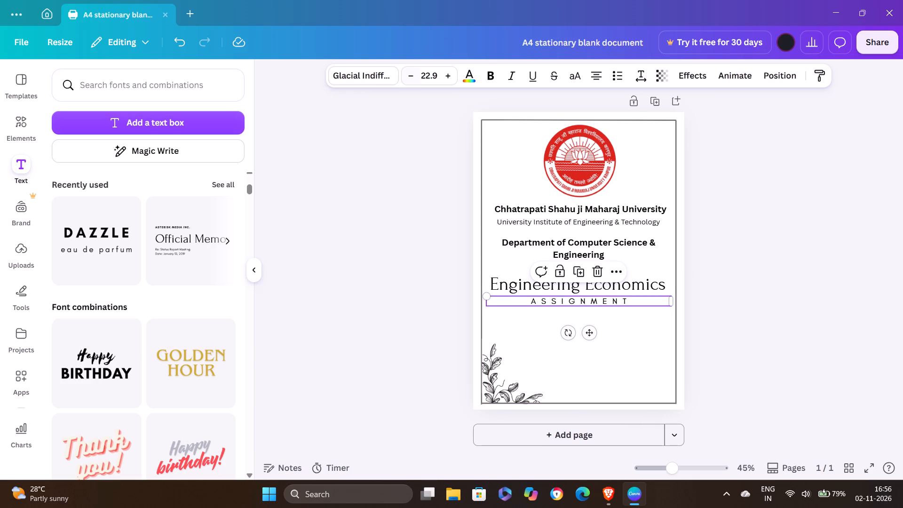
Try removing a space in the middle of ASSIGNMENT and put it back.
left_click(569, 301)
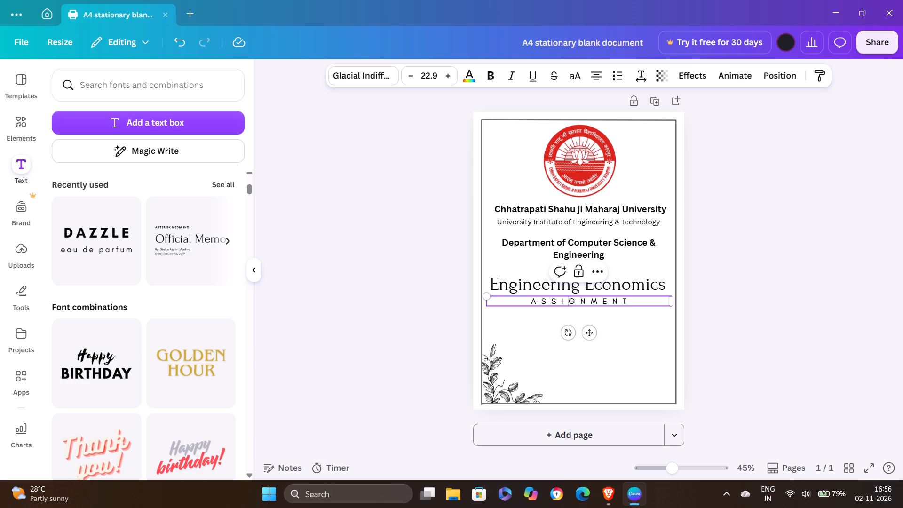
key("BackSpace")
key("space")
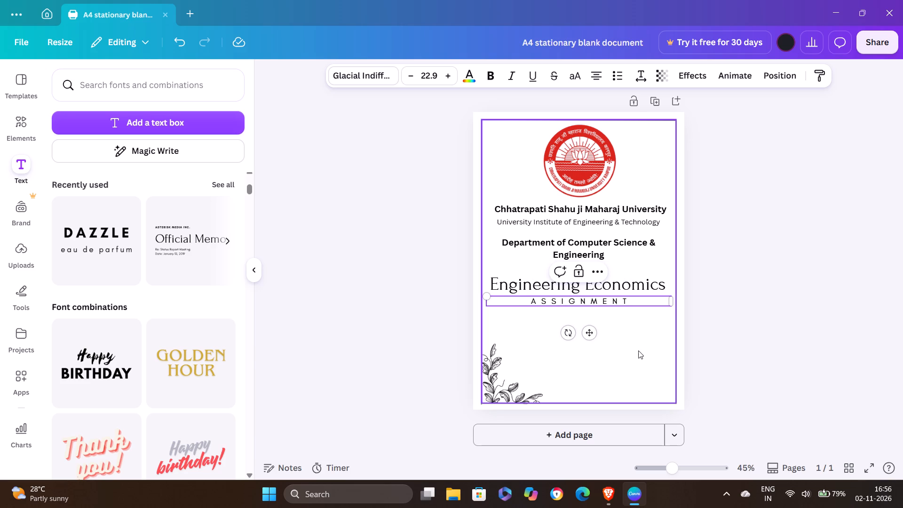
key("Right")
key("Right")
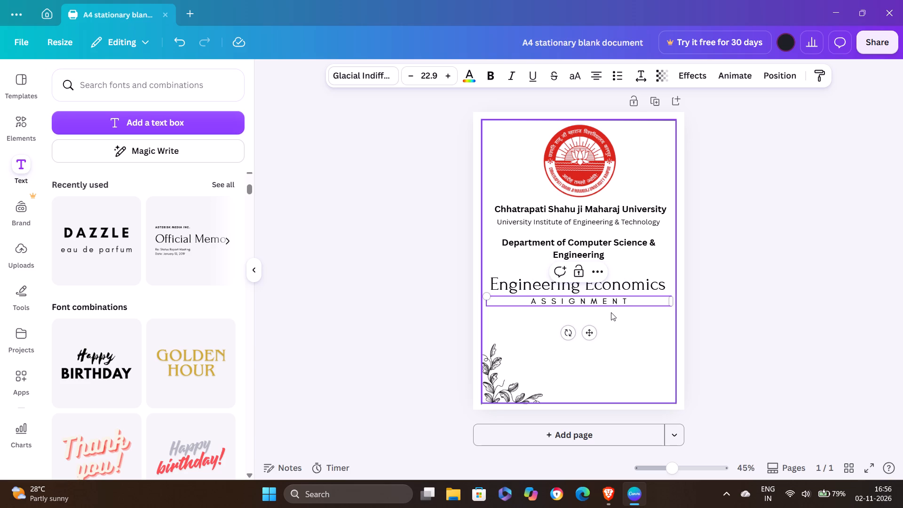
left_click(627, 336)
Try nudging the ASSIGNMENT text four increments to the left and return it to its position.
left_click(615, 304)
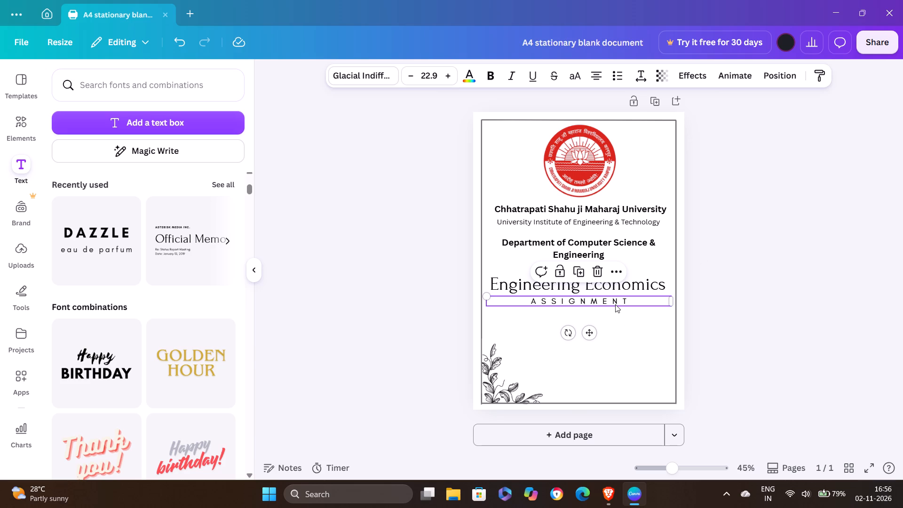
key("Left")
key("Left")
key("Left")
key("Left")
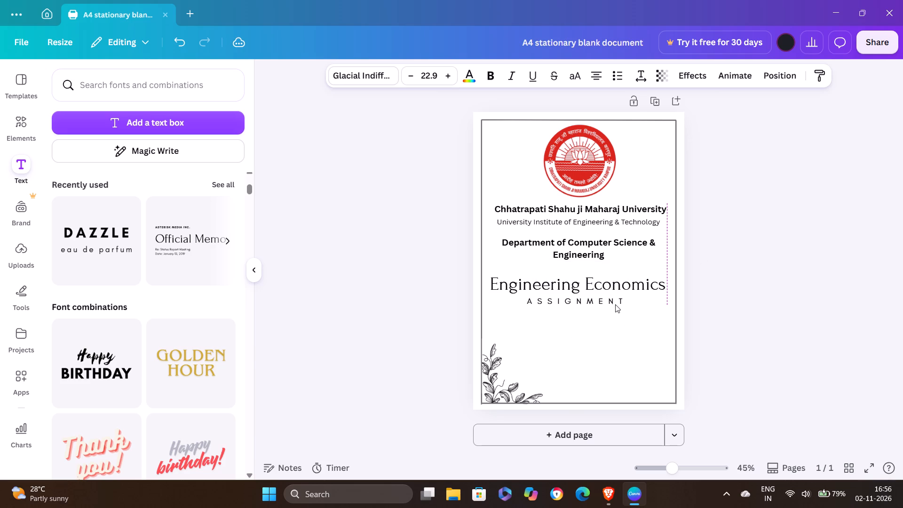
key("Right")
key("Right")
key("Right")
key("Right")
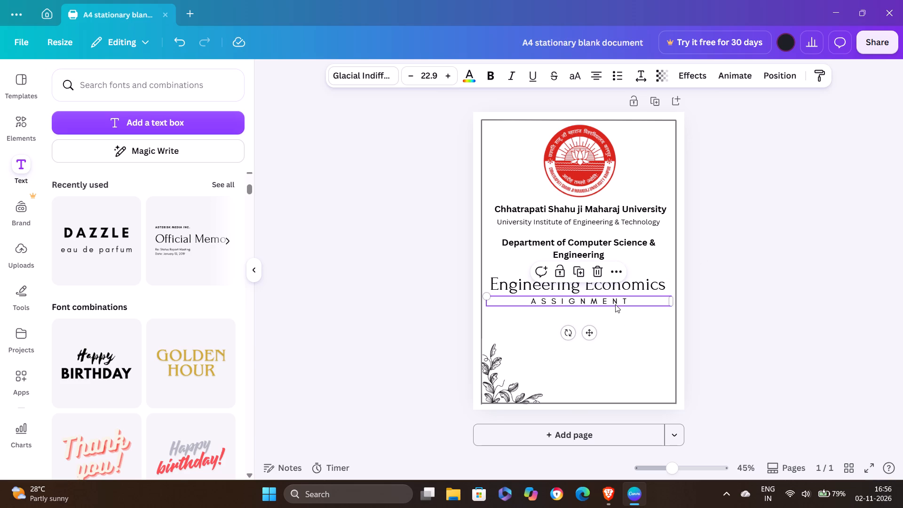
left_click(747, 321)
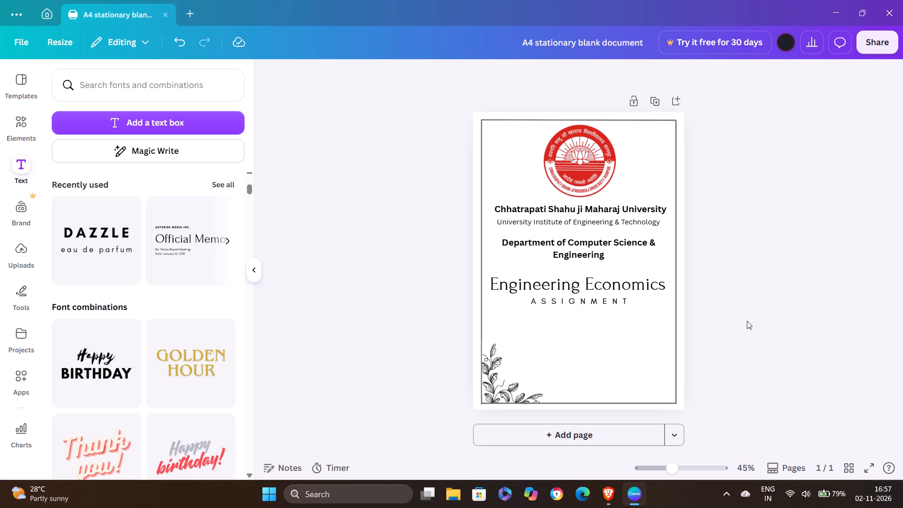
Add a bold "Submitted By:" label in the page's lower half with the student's name as body text beneath it.
scroll(121, 310, "up", 6)
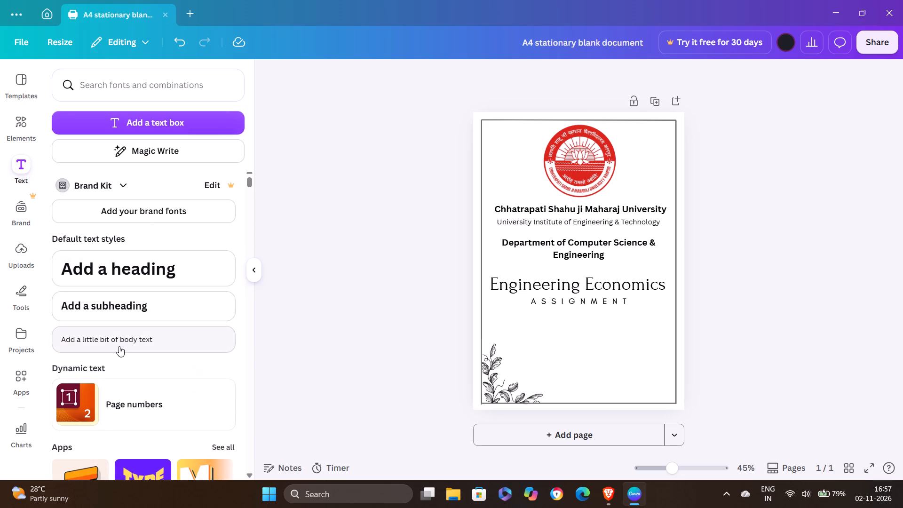
left_click(119, 346)
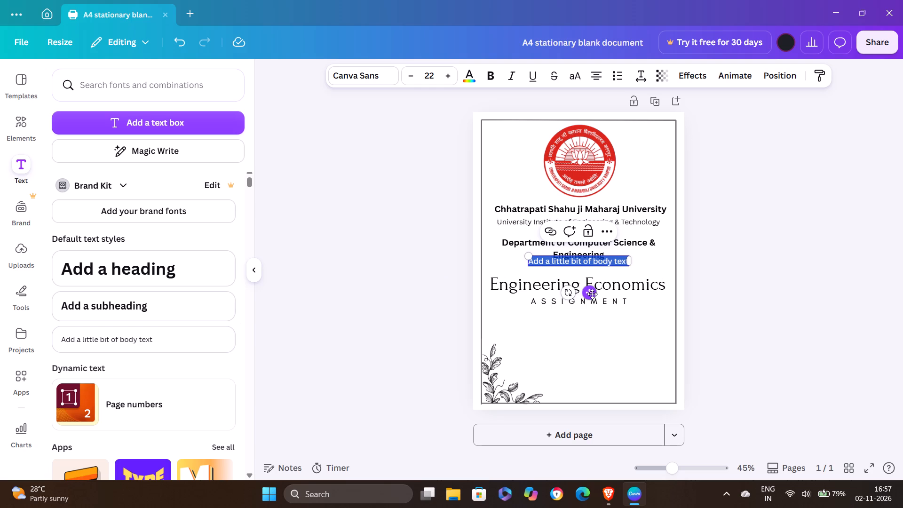
key("BackSpace")
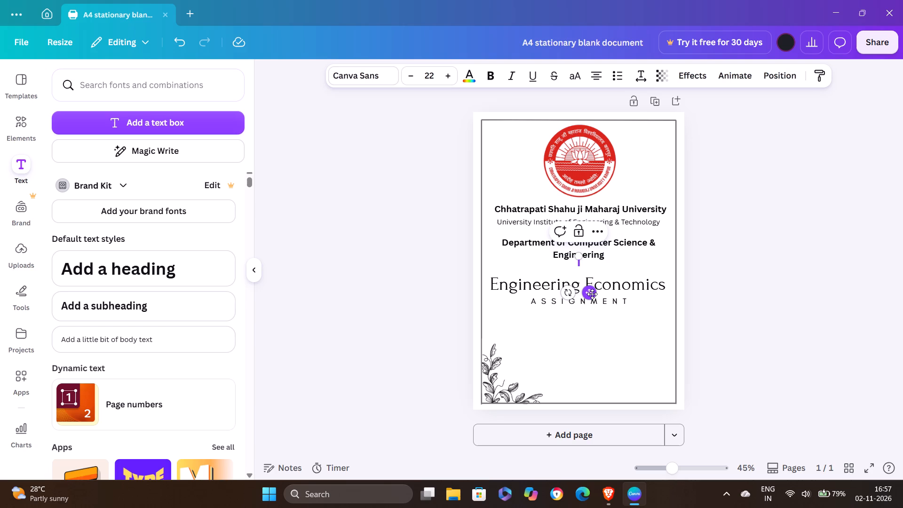
Enter "Submitted By:" as the content of the new body text box.
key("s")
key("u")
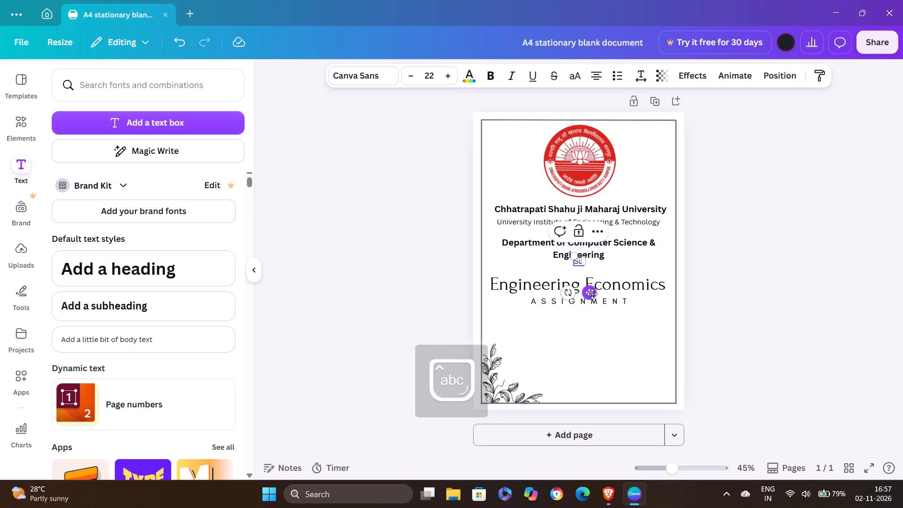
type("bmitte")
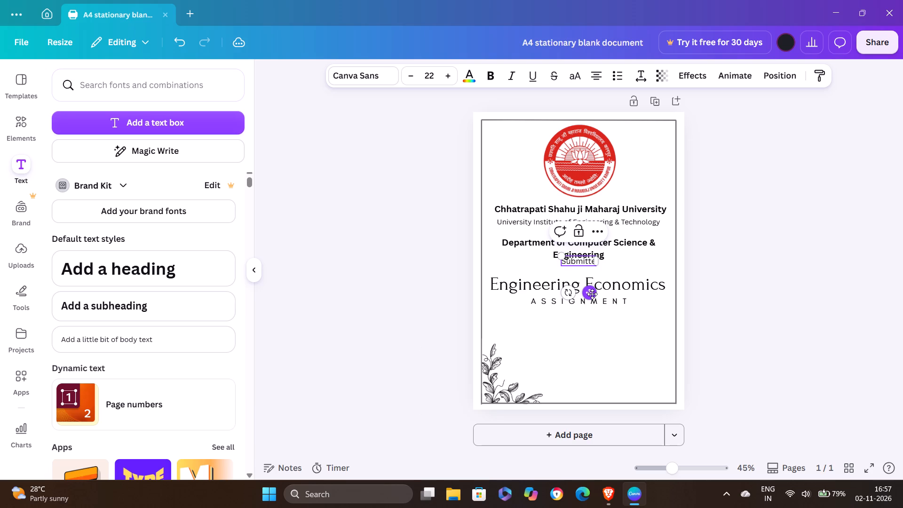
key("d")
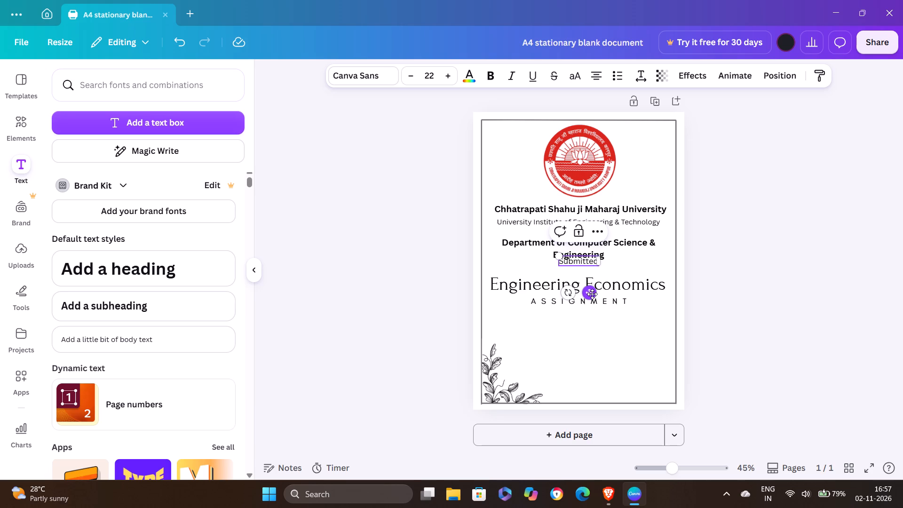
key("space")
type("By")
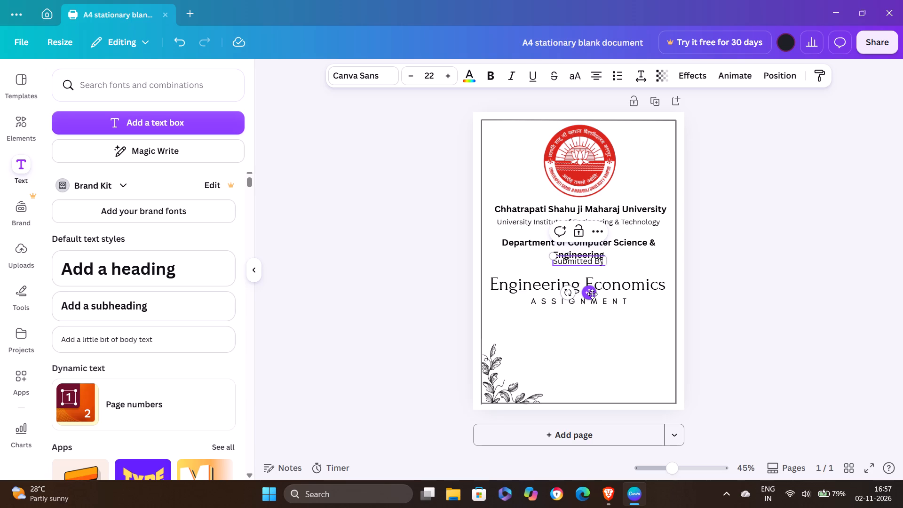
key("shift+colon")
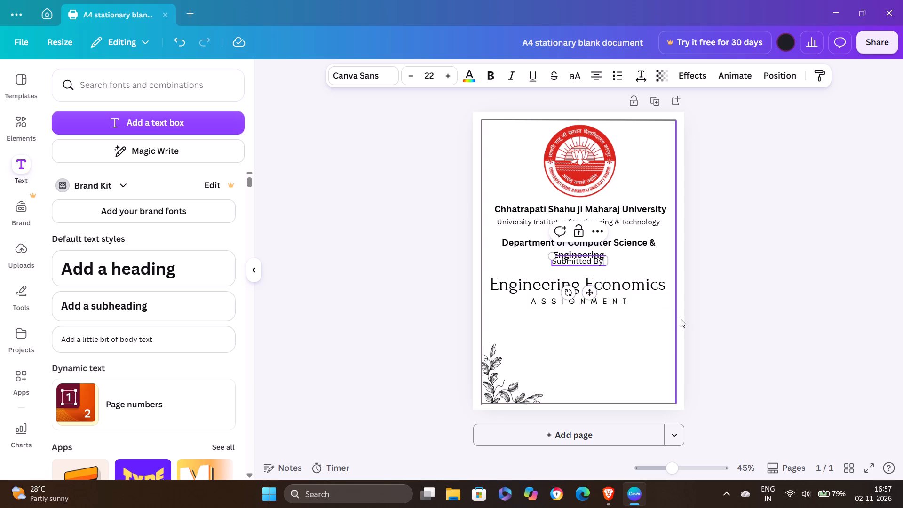
Move the "Submitted By:" text below ASSIGNMENT, just above and slightly right of the floral corner decoration.
left_click_drag(587, 296, 548, 372)
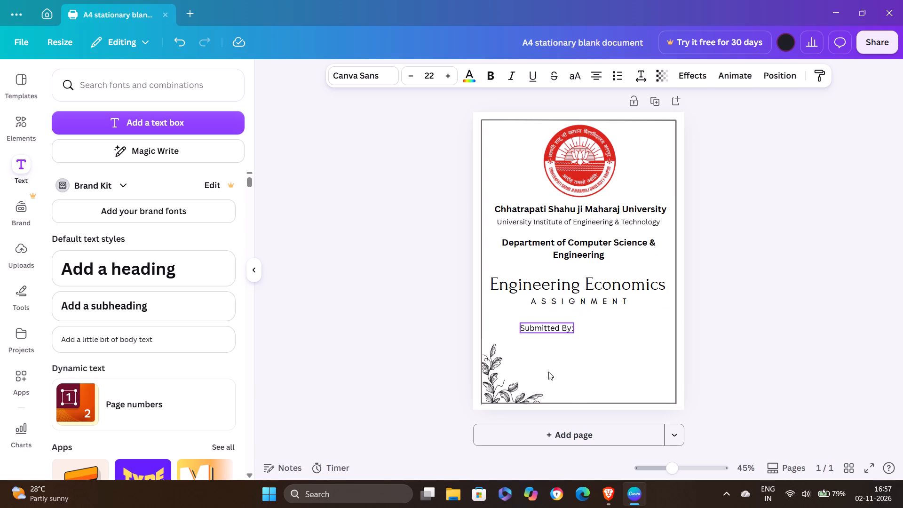
left_click_drag(548, 372, 547, 378)
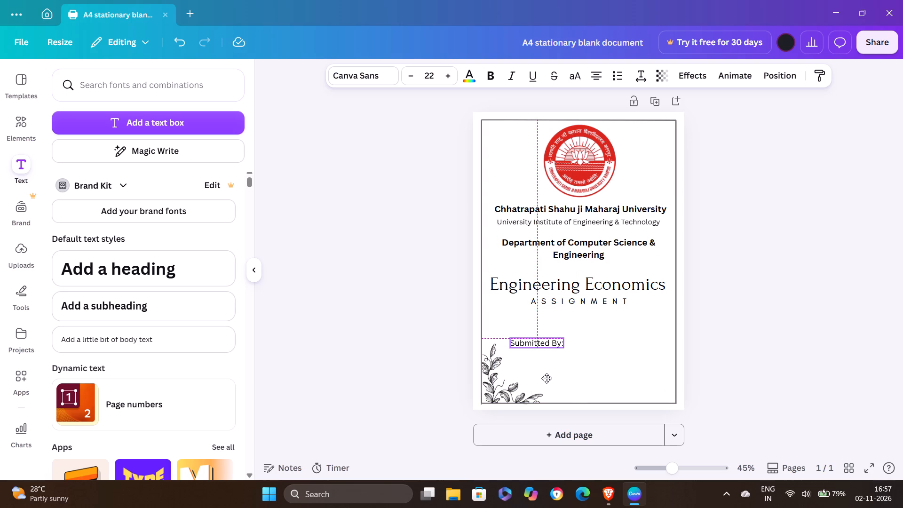
left_click_drag(547, 378, 570, 379)
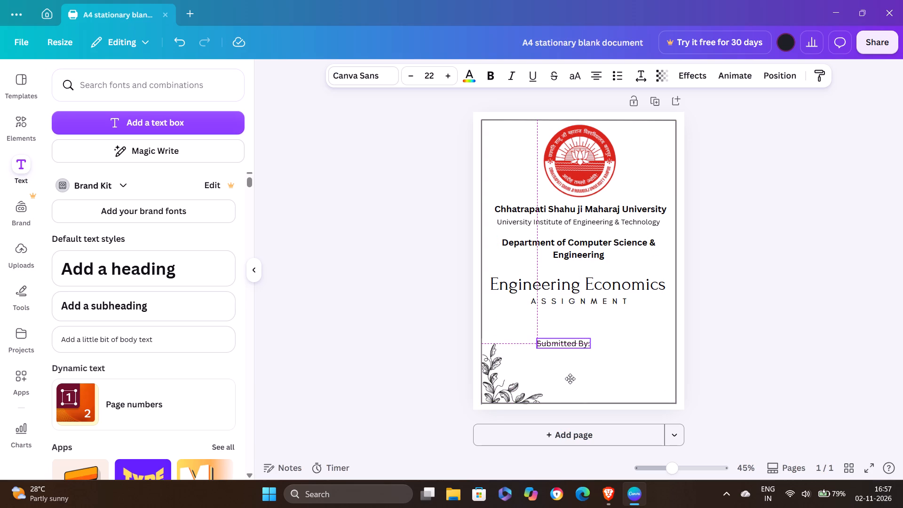
left_click_drag(570, 379, 575, 381)
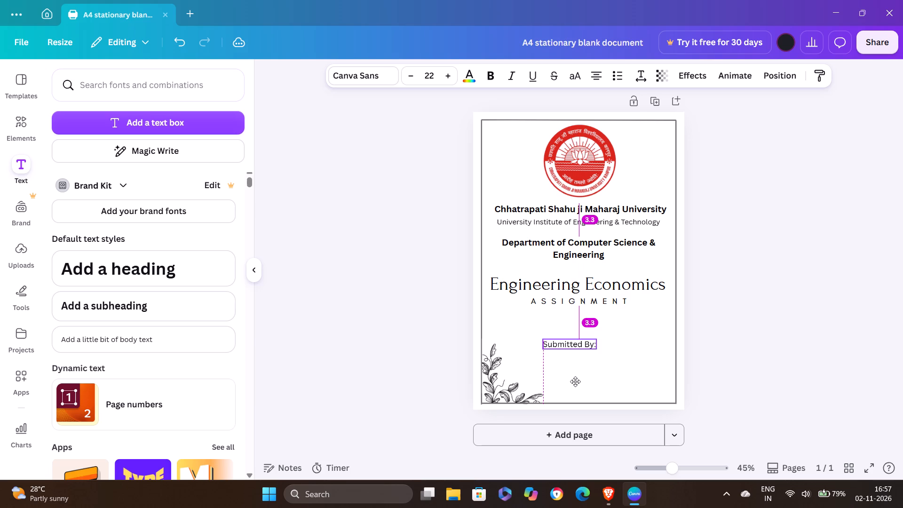
left_click_drag(575, 381, 558, 377)
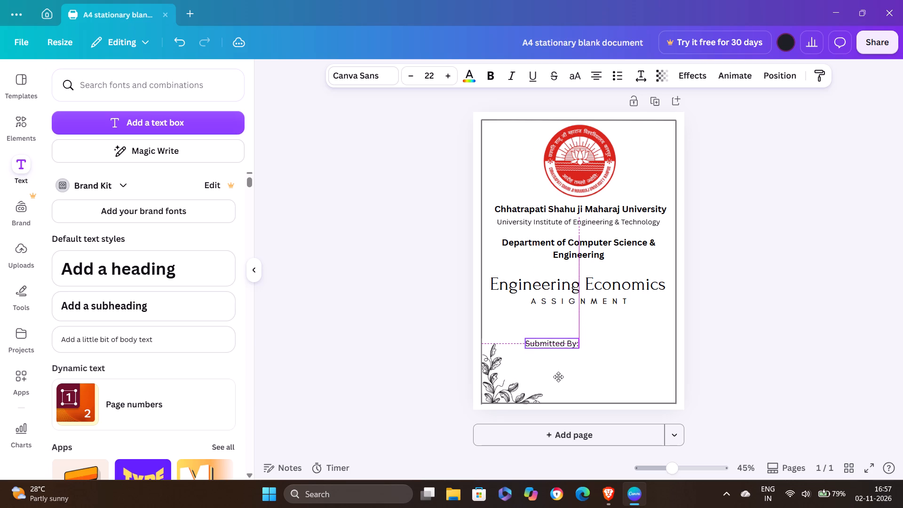
left_click_drag(558, 377, 555, 378)
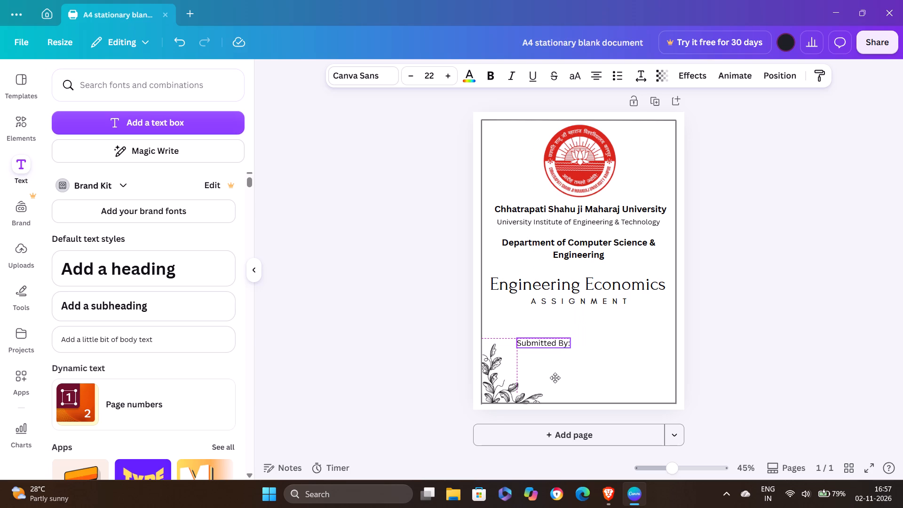
left_click_drag(555, 378, 555, 378)
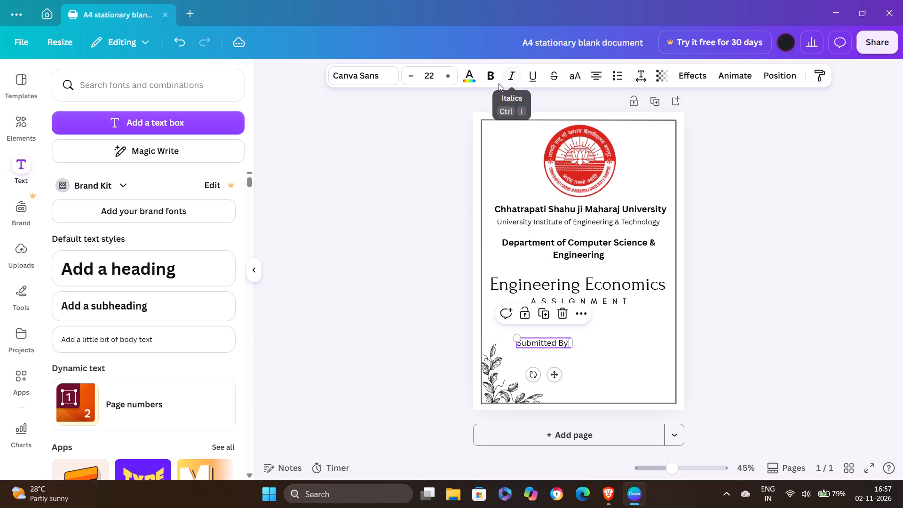
Make the "Submitted By:" label bold.
left_click(494, 81)
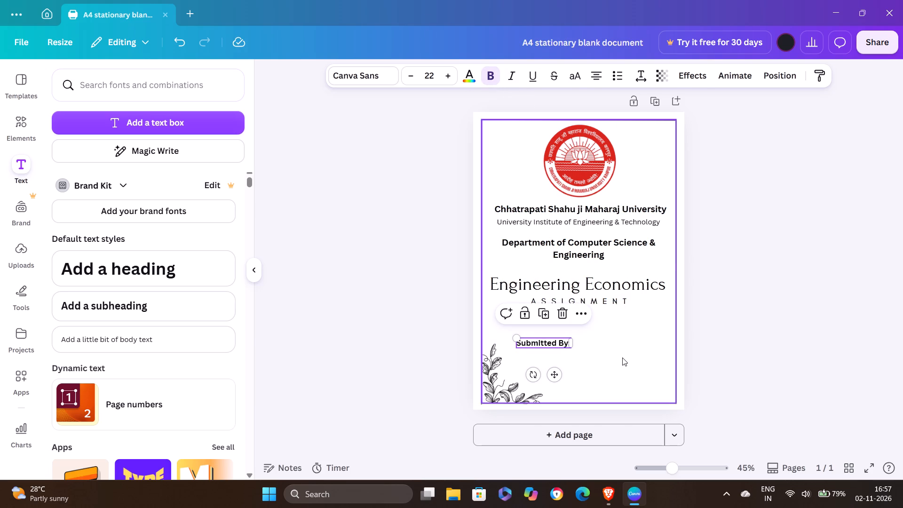
left_click(622, 358)
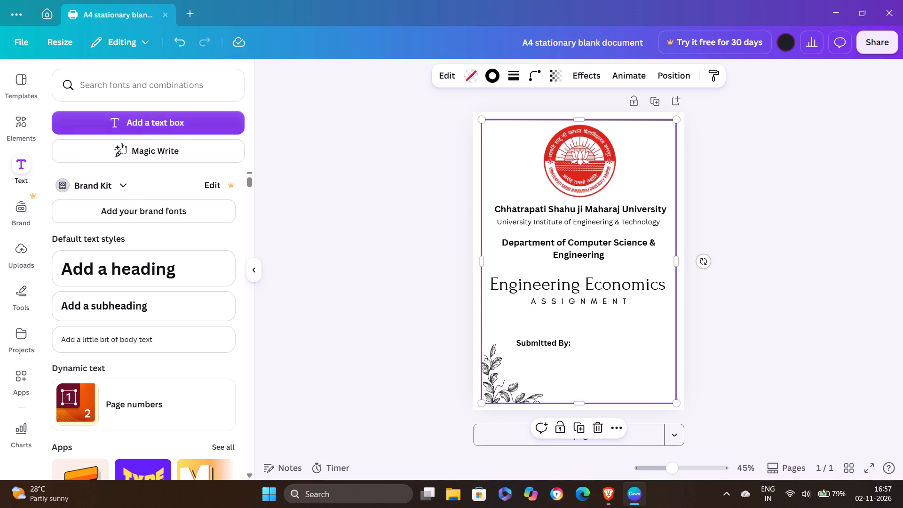
Add a body text box containing the student's name on a single line.
left_click(117, 341)
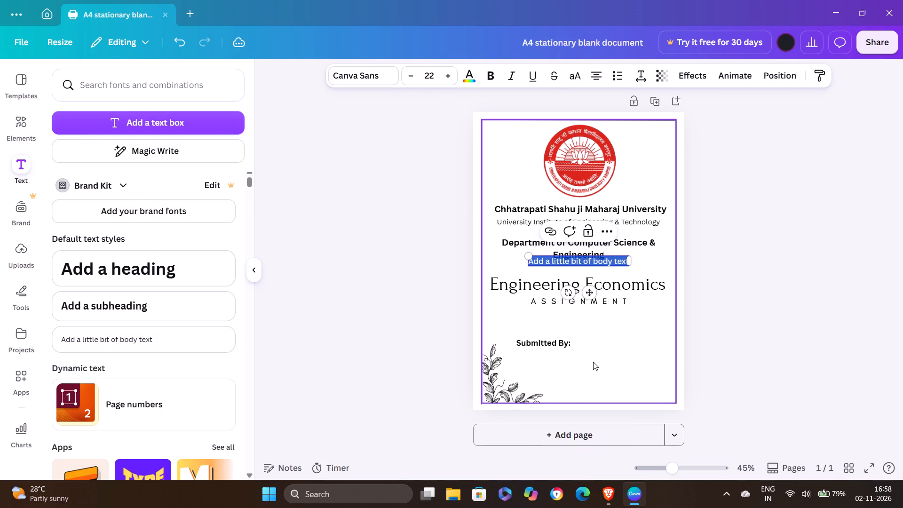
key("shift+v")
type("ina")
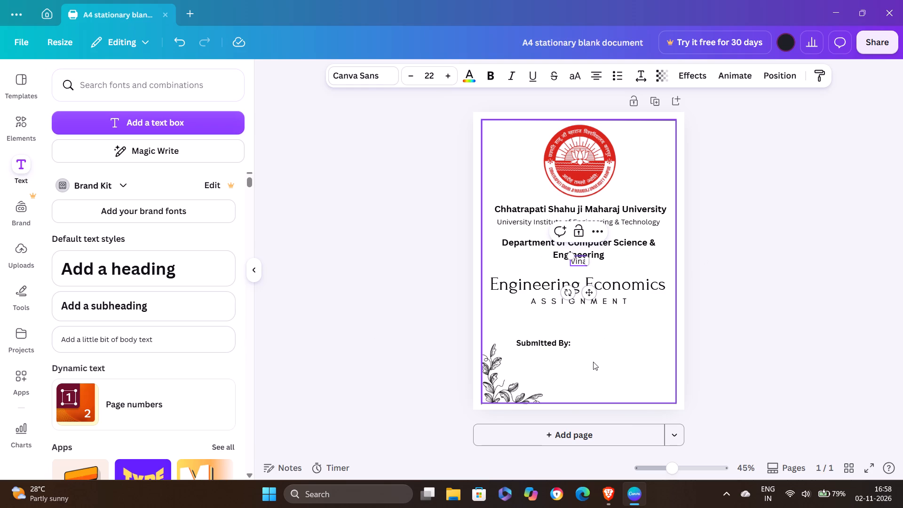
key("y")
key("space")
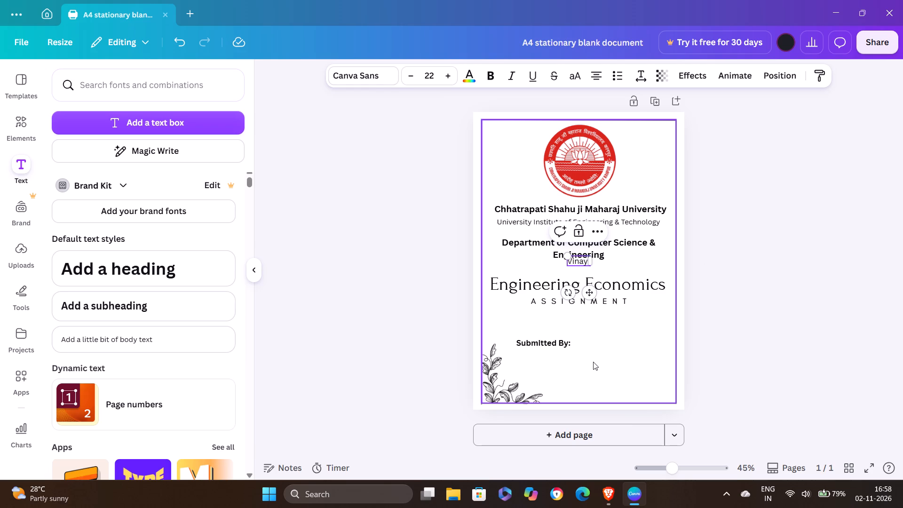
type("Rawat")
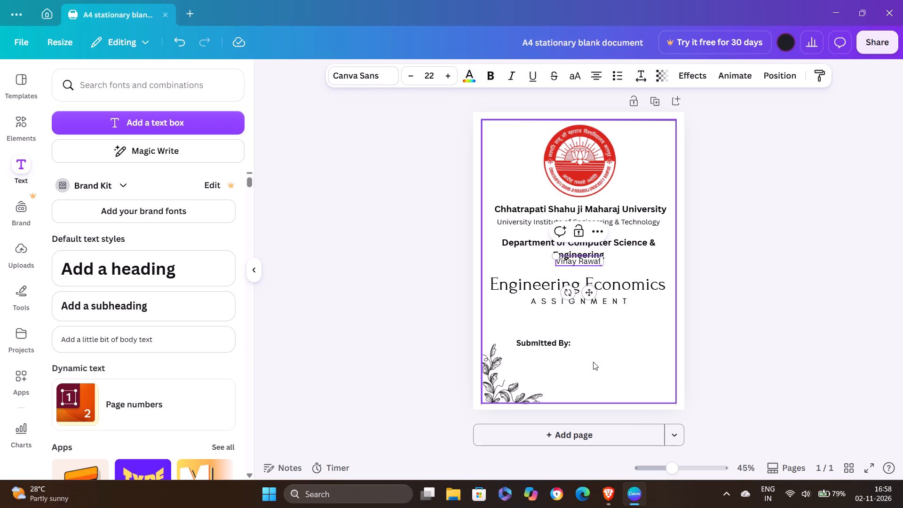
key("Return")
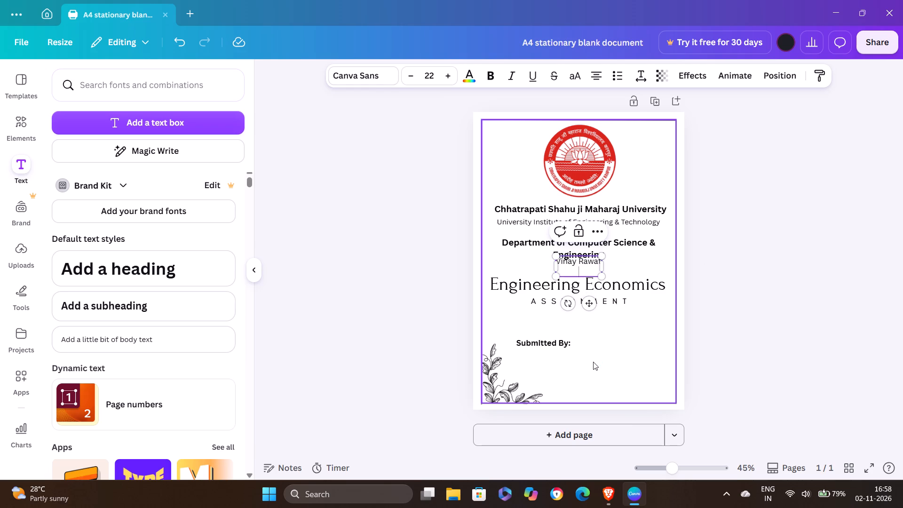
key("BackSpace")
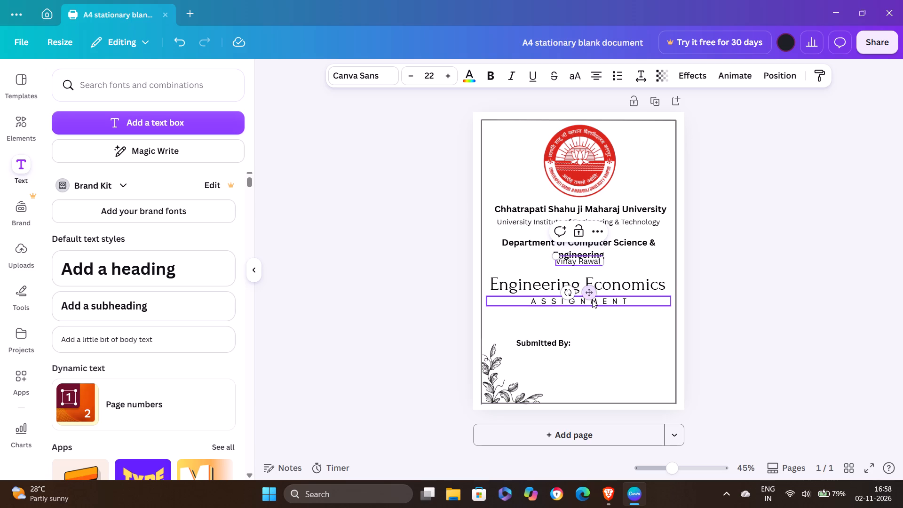
Place the student's name directly beneath the "Submitted By:" label, nudging it so their left edges line up.
left_click_drag(590, 294, 554, 395)
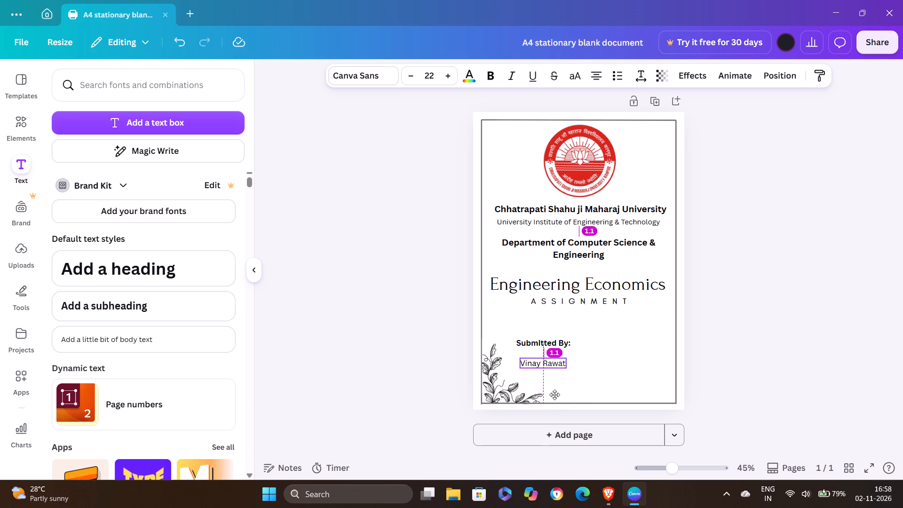
left_click_drag(554, 395, 555, 388)
key("Left")
key("Left")
key("Left")
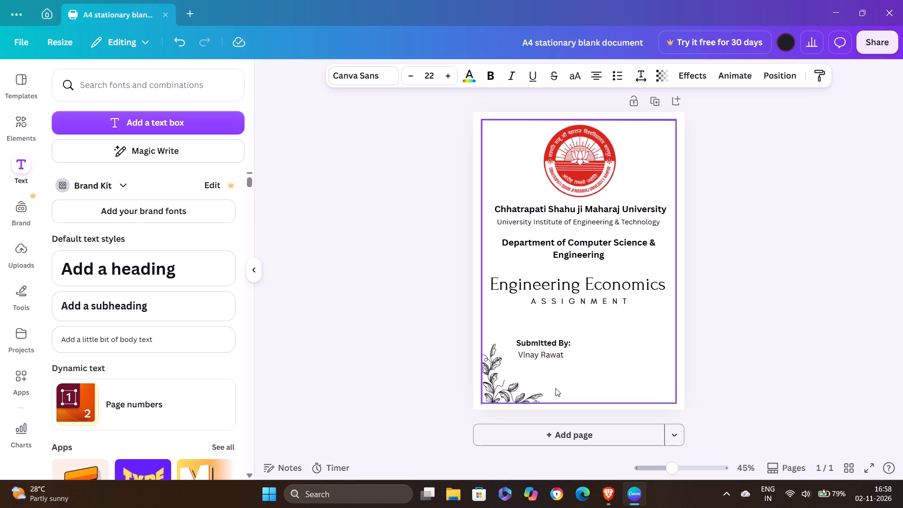
key("Left")
key("Up")
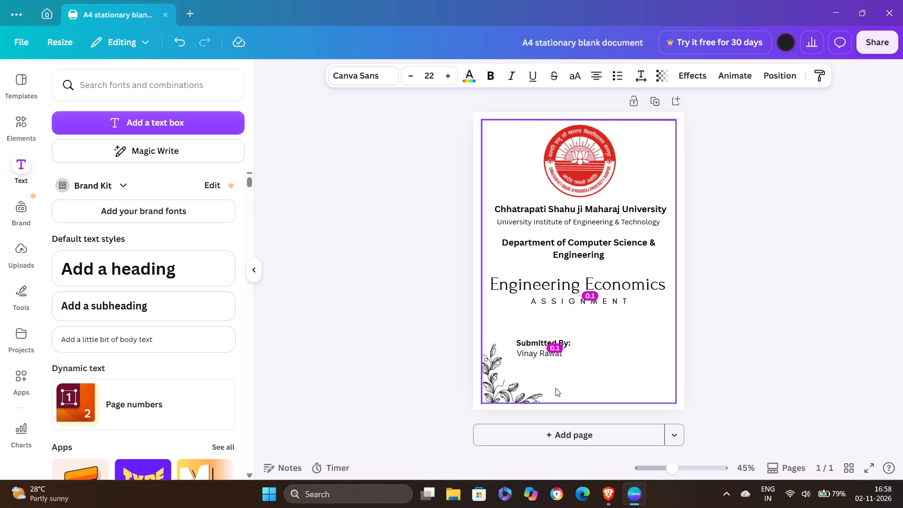
key("Down")
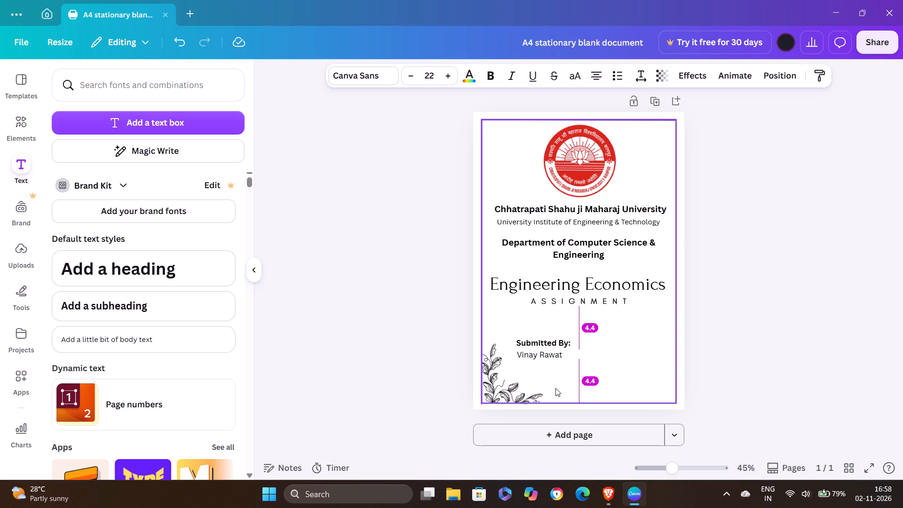
left_click(634, 381)
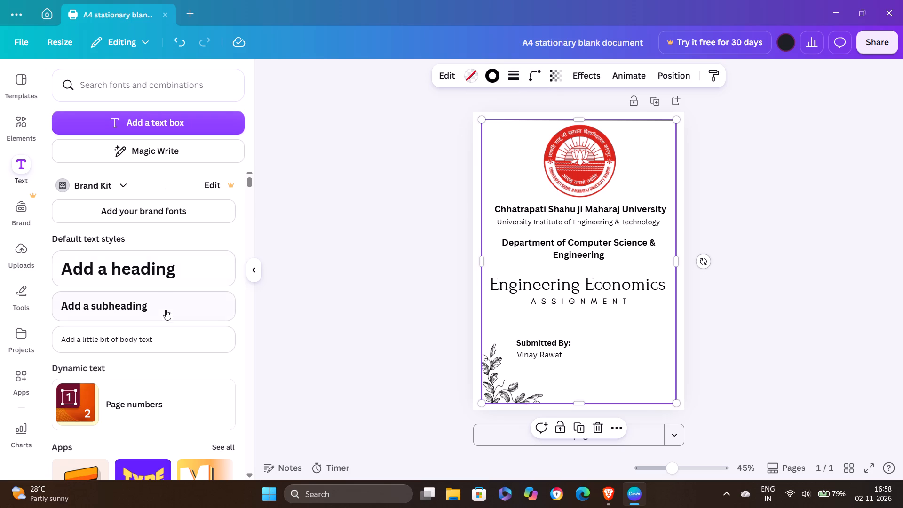
Add body text with the student's enrolment number and left-align it directly below the student's name.
left_click(165, 337)
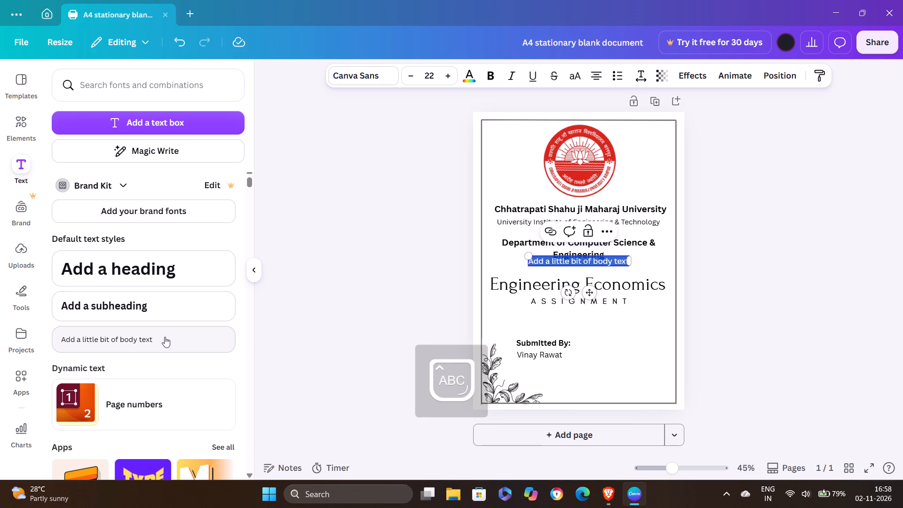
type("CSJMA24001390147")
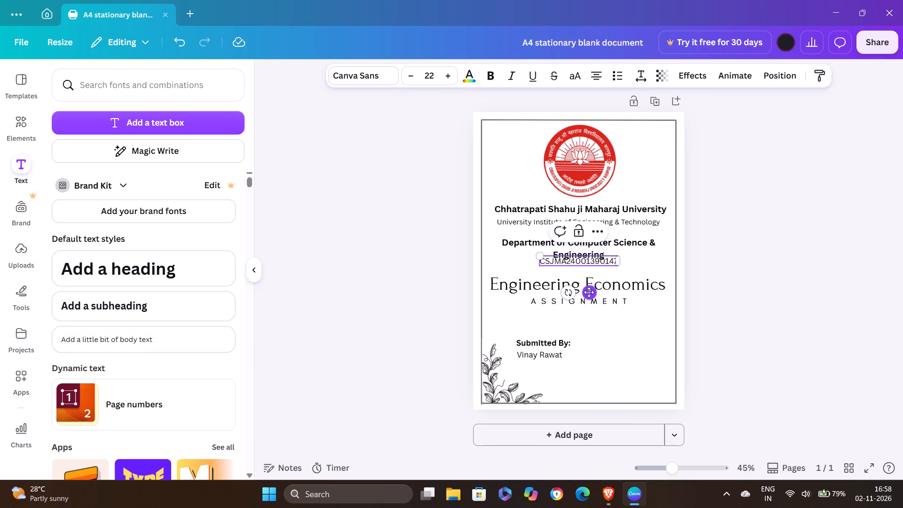
left_click_drag(590, 294, 568, 397)
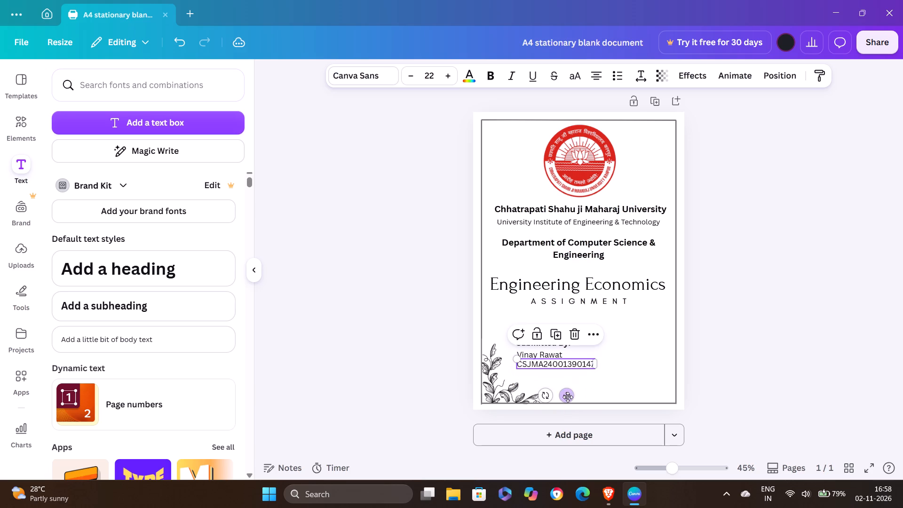
key("Down")
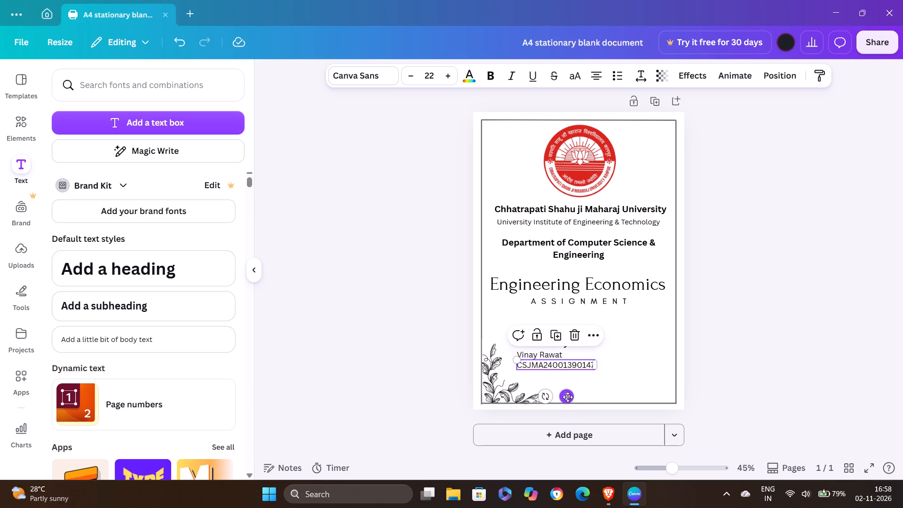
key("Left")
key("Left")
key("Left")
key("Right")
key("Right")
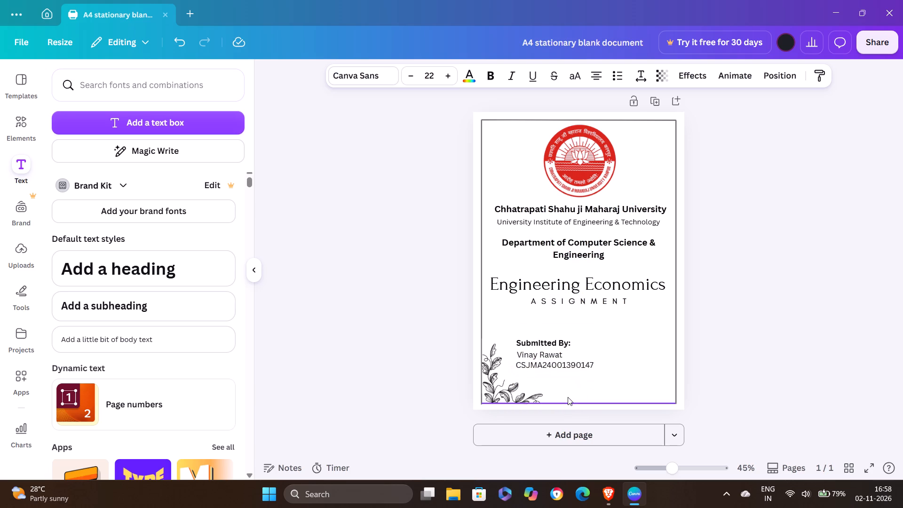
key("Right")
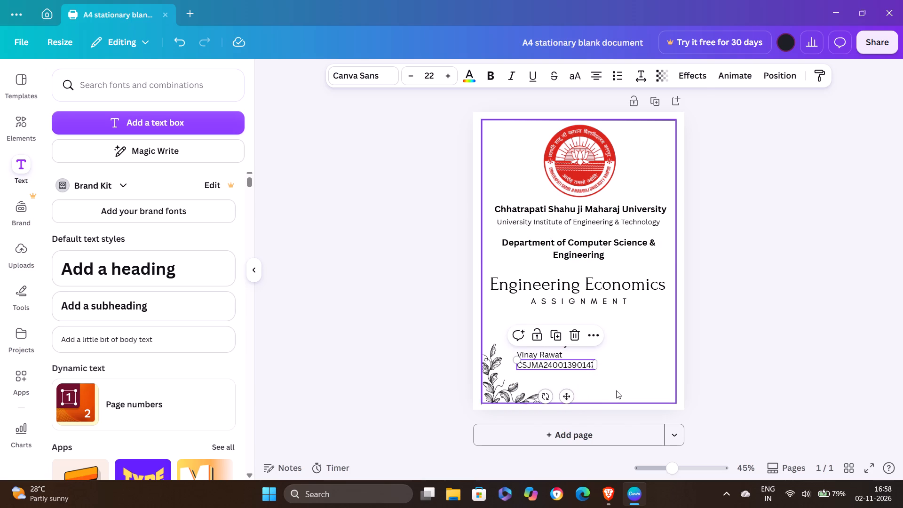
left_click(616, 390)
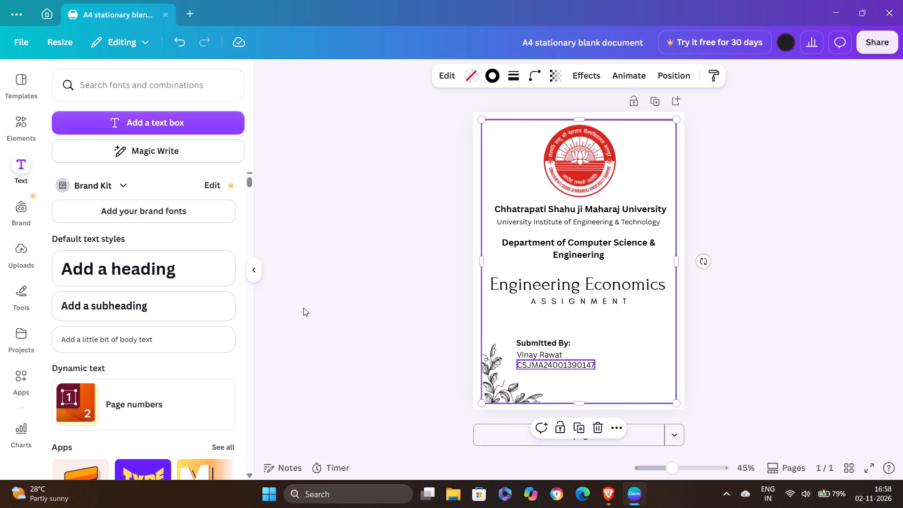
Add another body text line reading "CSE-3 3RD" for the student's class details.
left_click(142, 337)
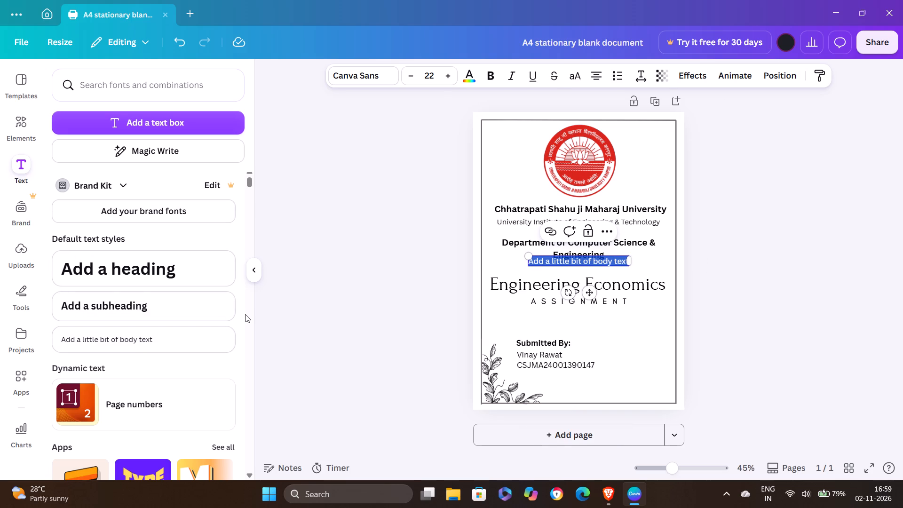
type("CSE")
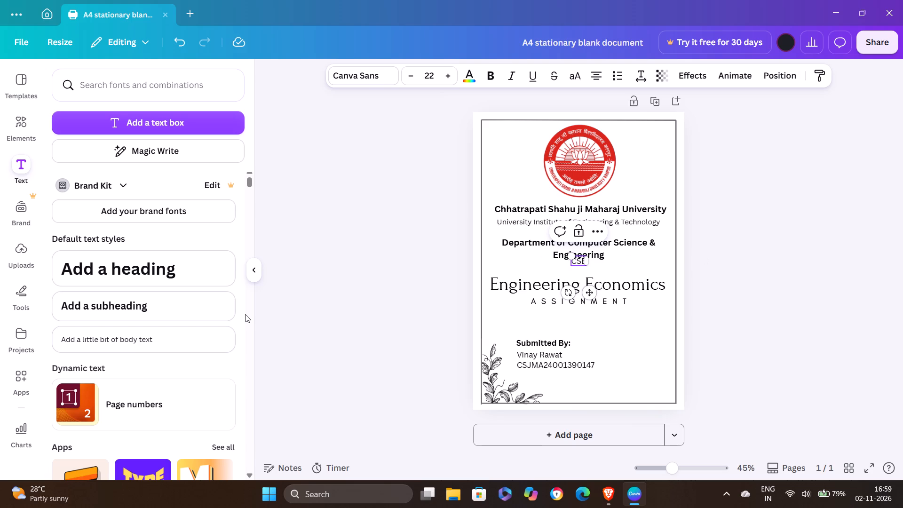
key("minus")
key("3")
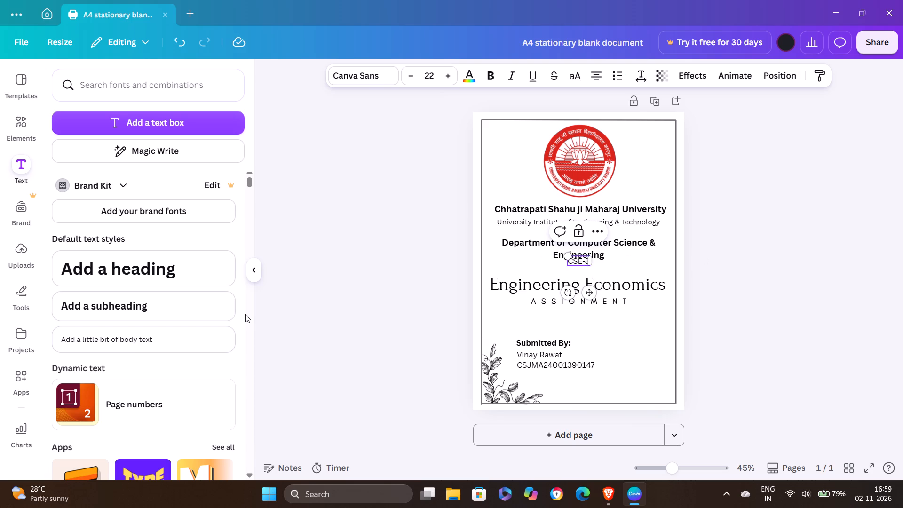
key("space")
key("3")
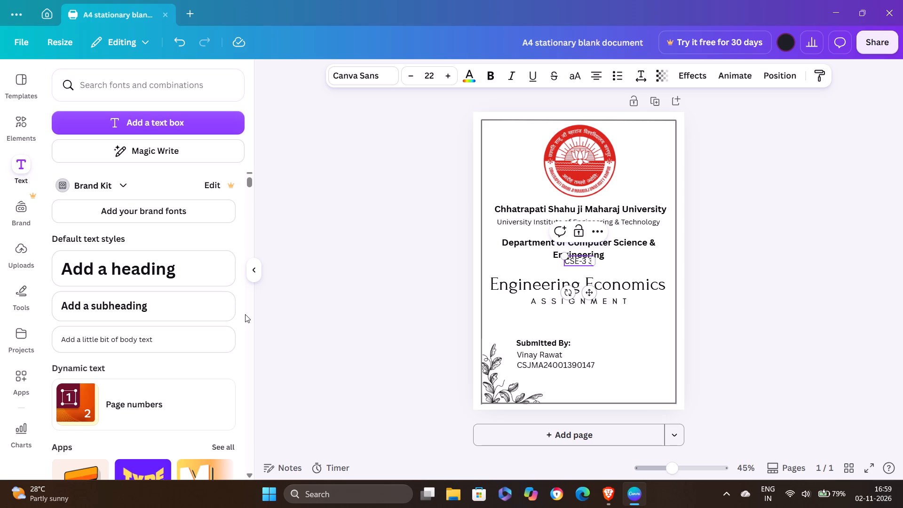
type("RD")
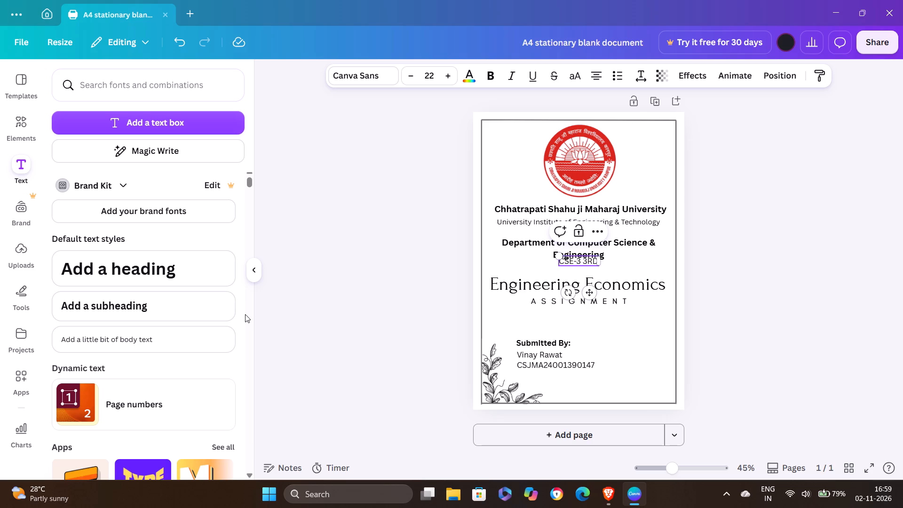
Change the ending of the class details line so that it reads "CSE-3 3rd yeay".
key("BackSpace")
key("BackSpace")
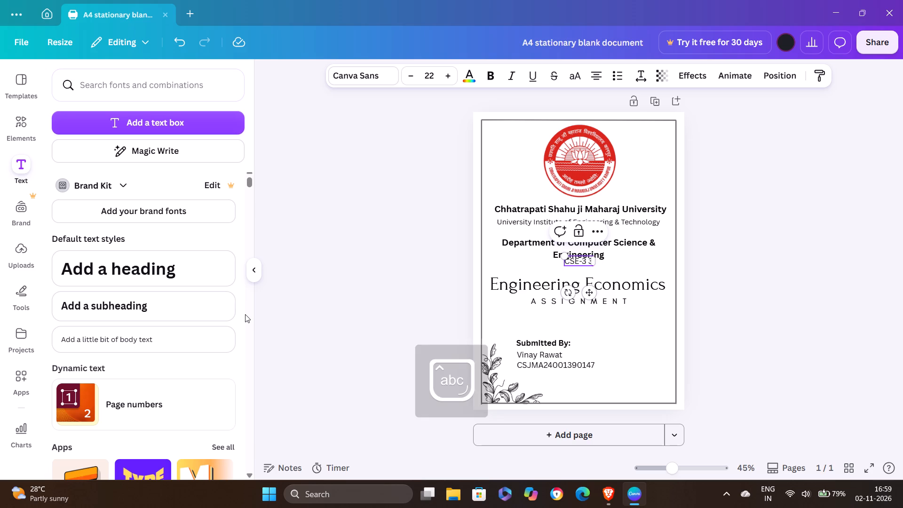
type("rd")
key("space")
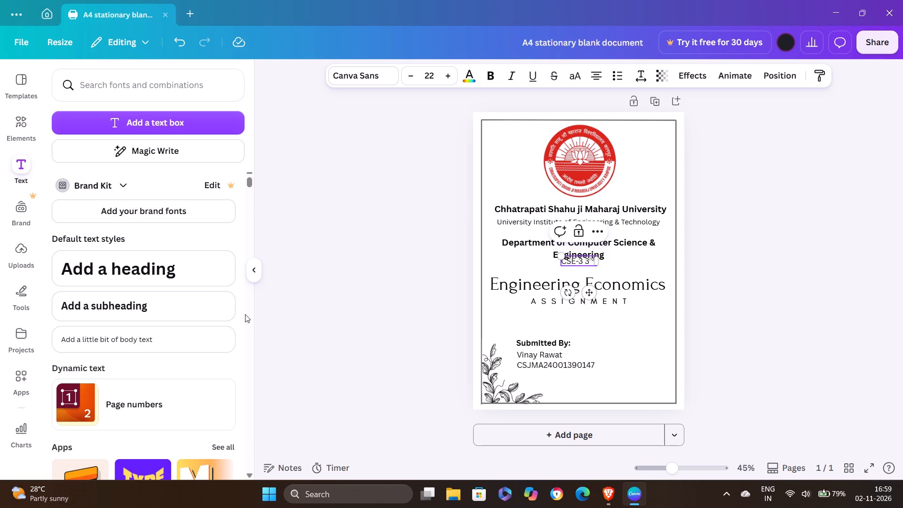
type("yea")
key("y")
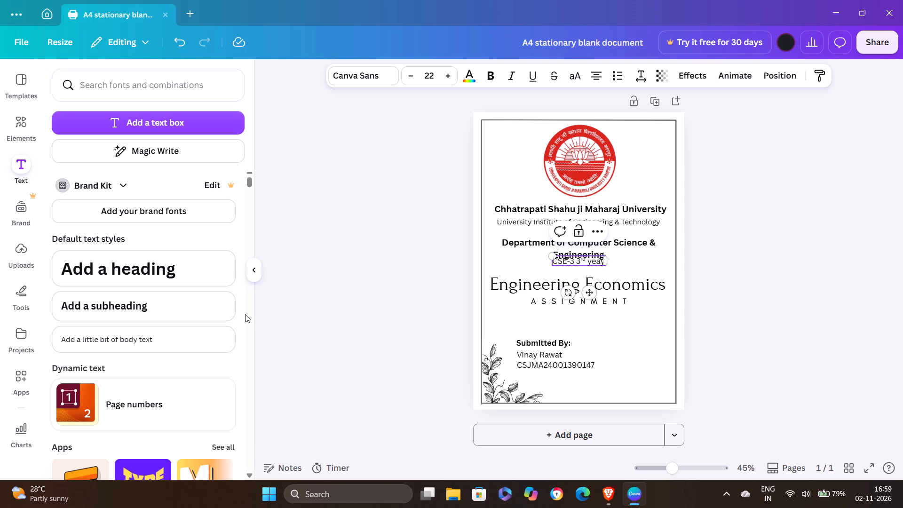
Place the class details line directly below the enrolment number, left-aligned with it, and nudge it slightly left.
left_click_drag(592, 292, 560, 407)
key("Left")
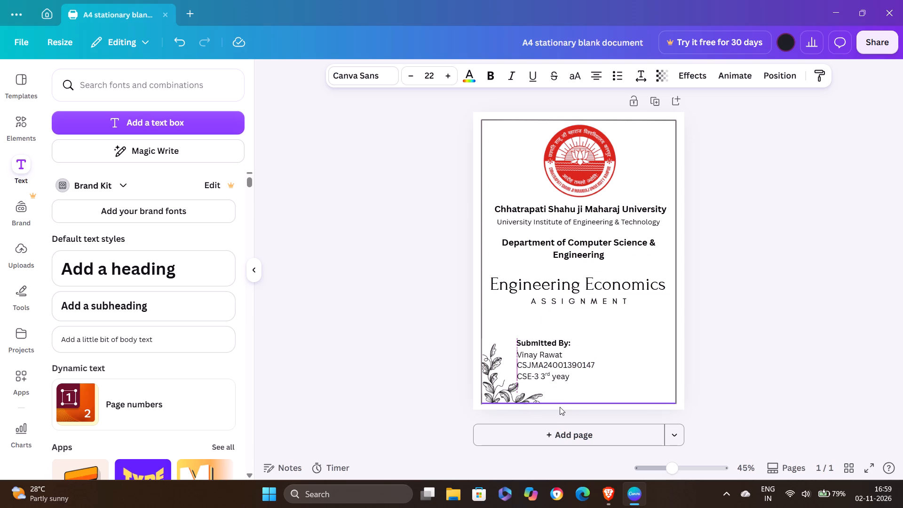
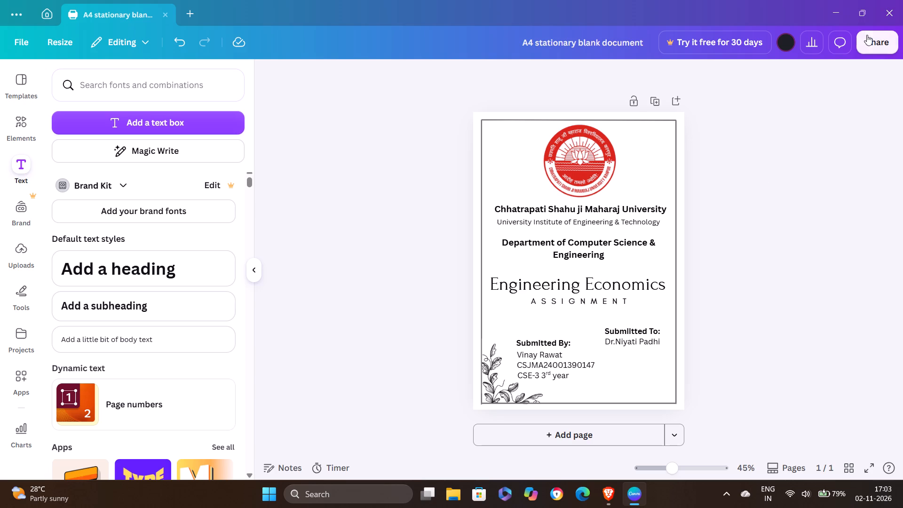
Download the completed assignment cover page as a PDF file with the Digital preset.
left_click(881, 43)
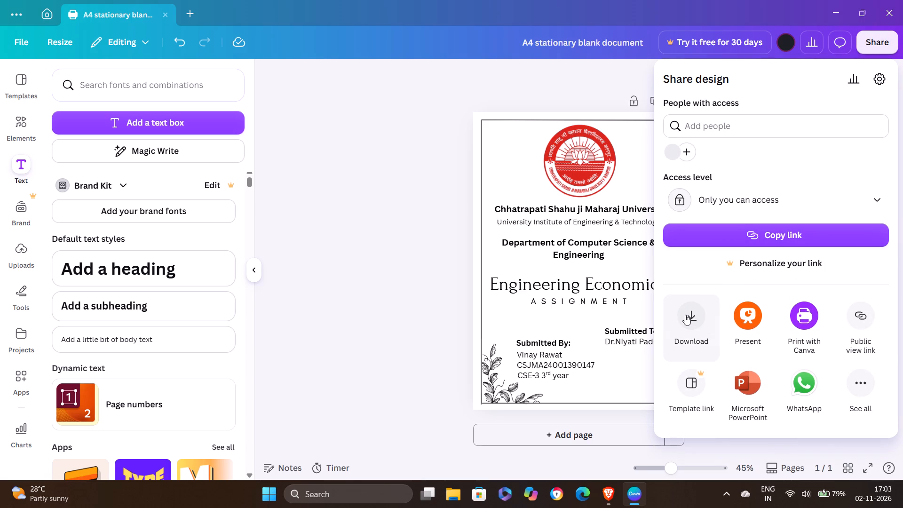
left_click(685, 315)
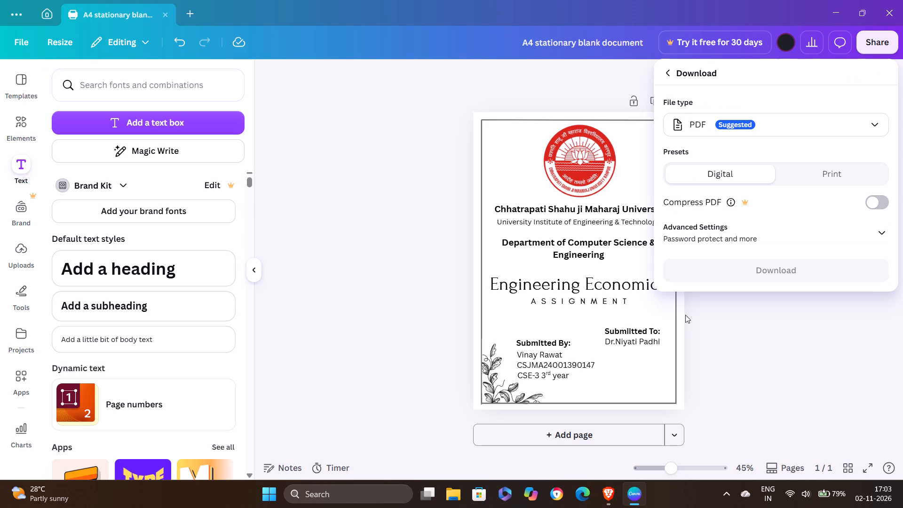
left_click(729, 273)
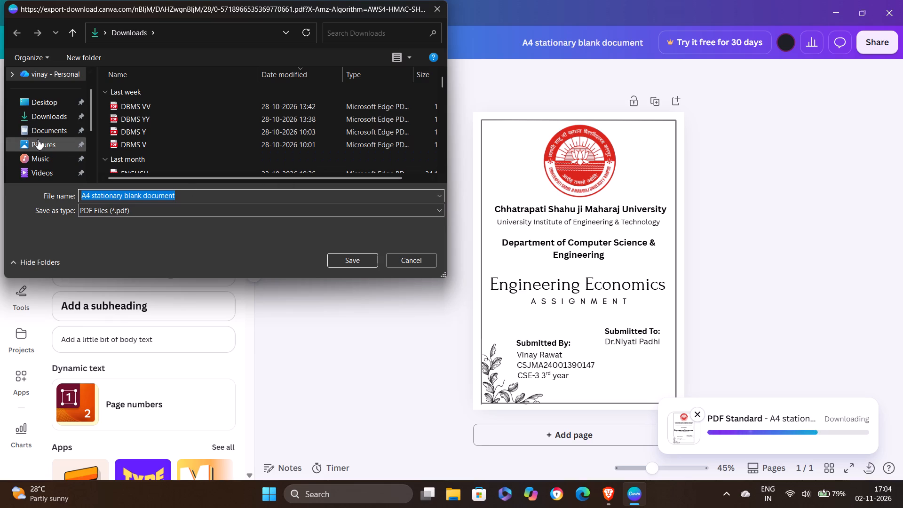
Save the exported PDF in the Downloads folder as FRONT PAGE, replacing the existing file of that name.
left_click(52, 119)
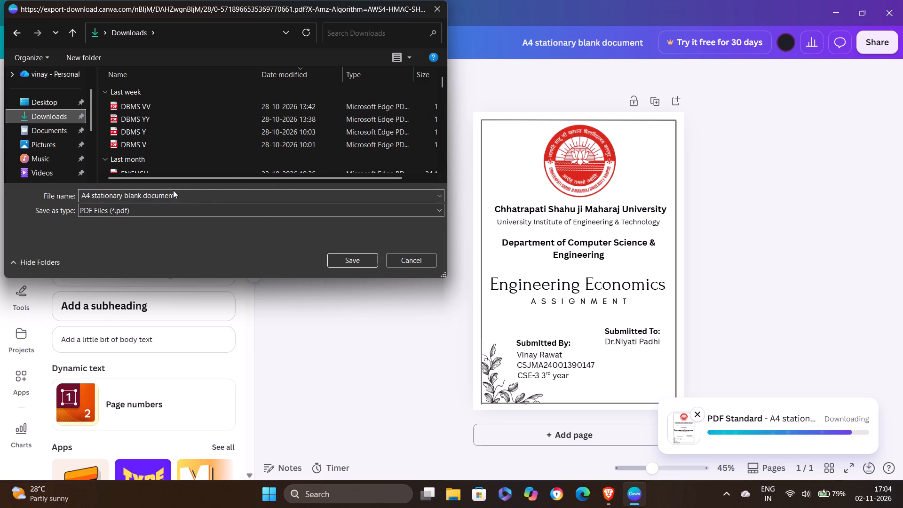
left_click_drag(187, 196, 15, 189)
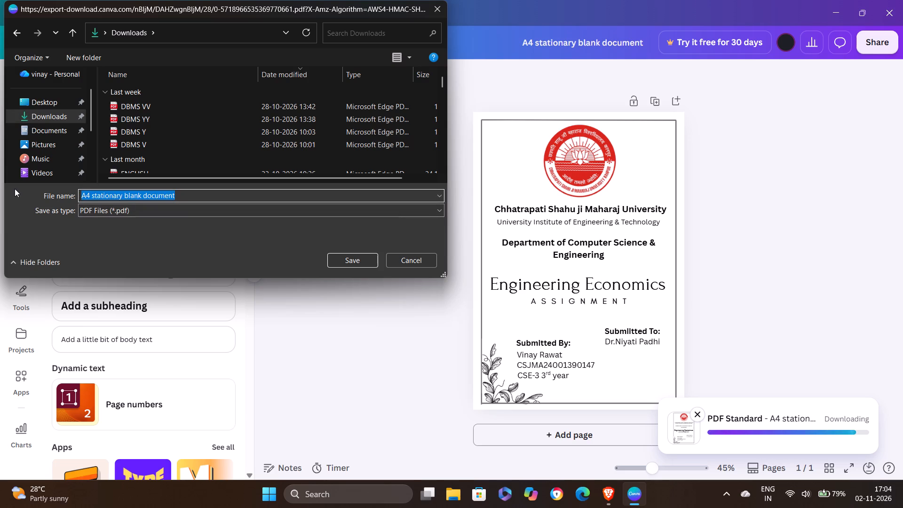
key("BackSpace")
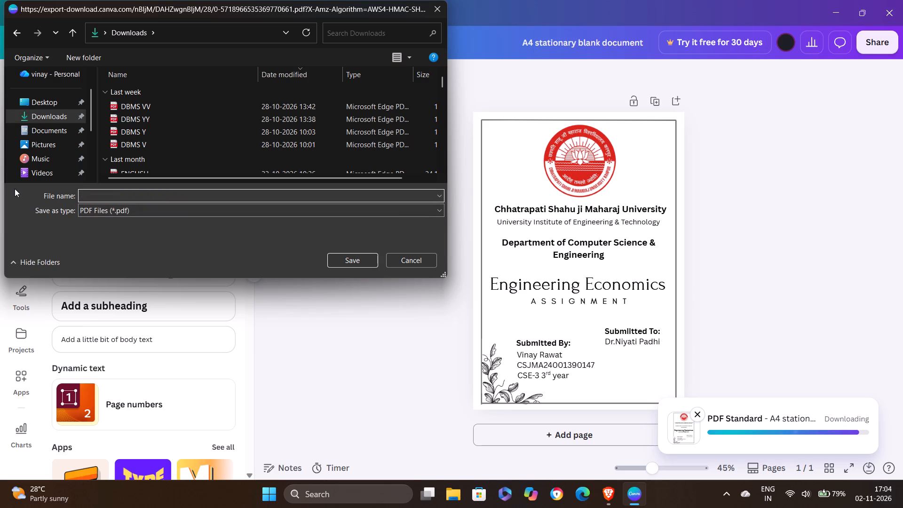
type("FRONT")
key("space")
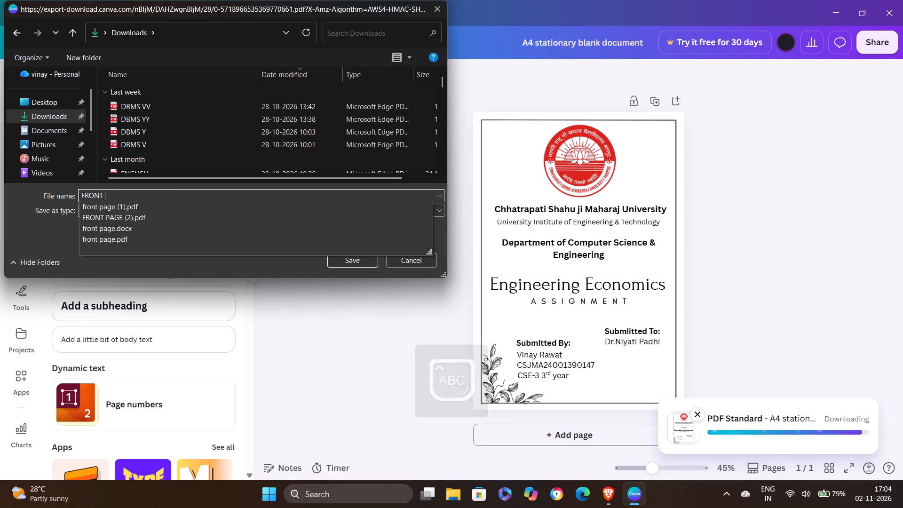
type("PAGE")
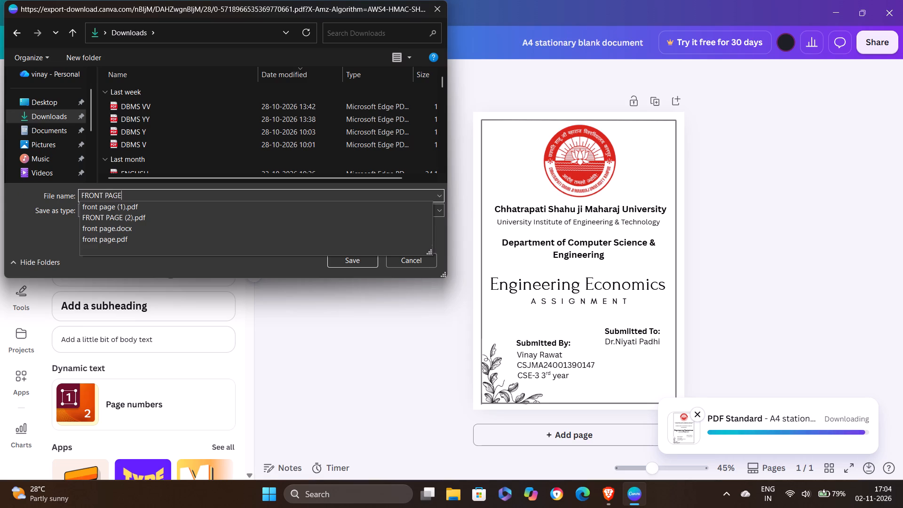
left_click(349, 264)
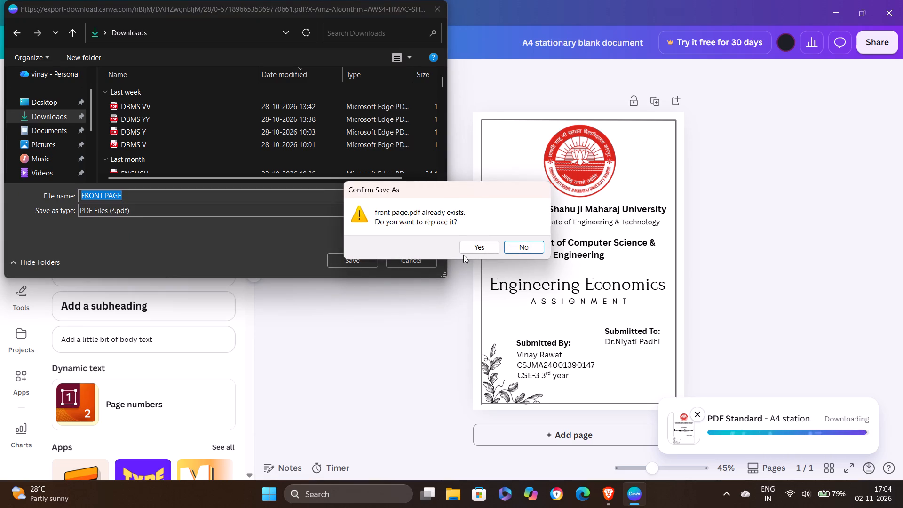
left_click(489, 247)
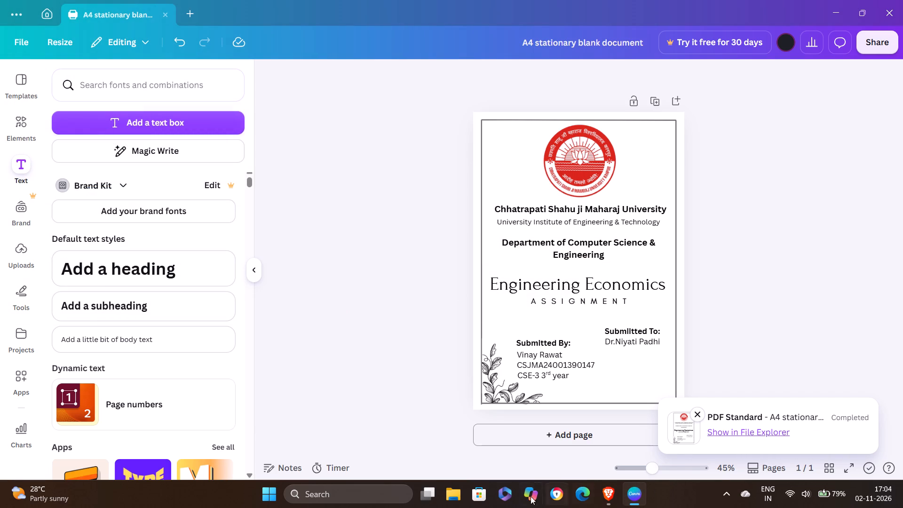
Switch to File Explorer and copy the front page PDF from the Downloads folder.
left_click(447, 491)
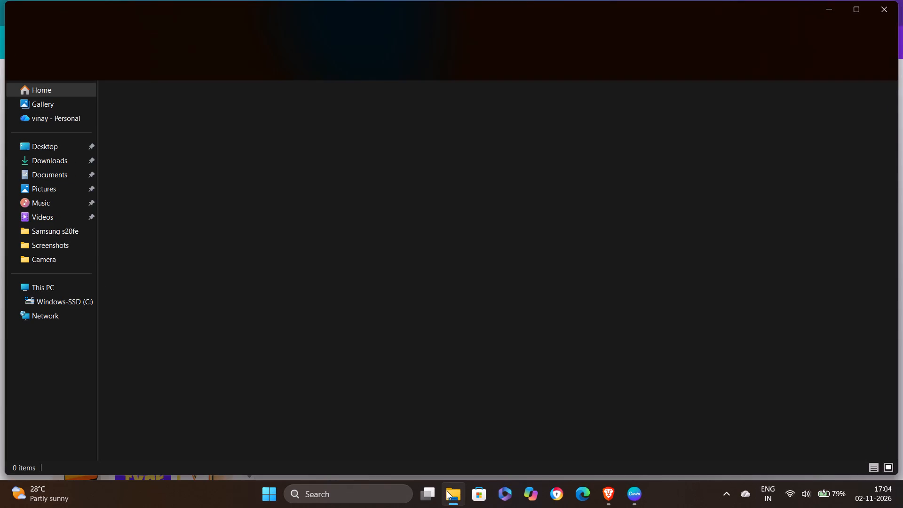
left_click(58, 159)
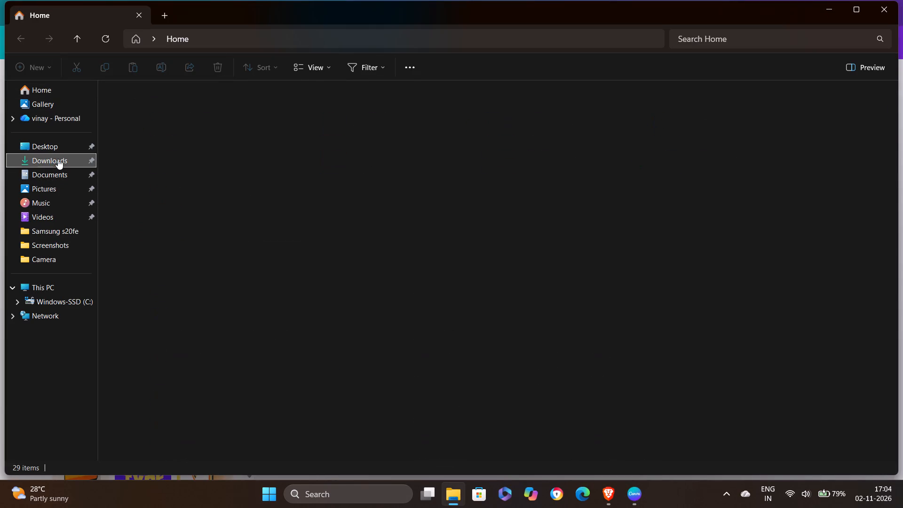
right_click(209, 119)
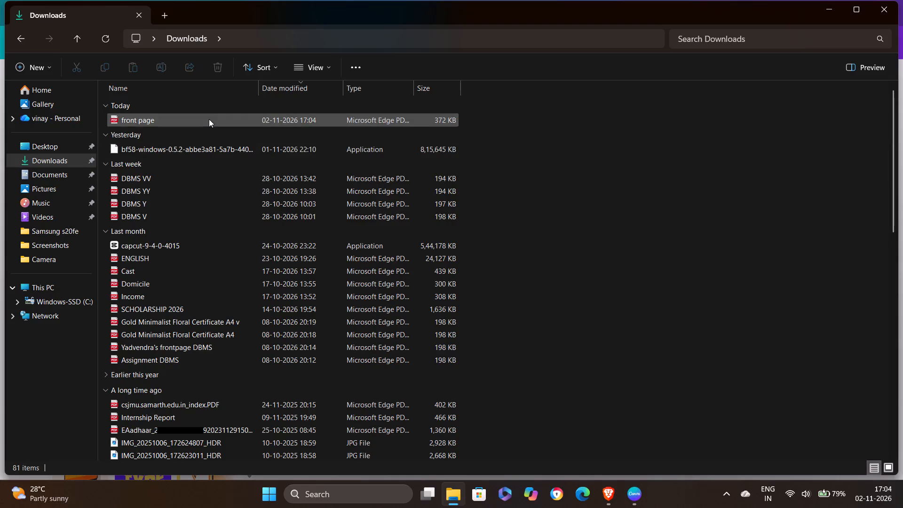
left_click(173, 126)
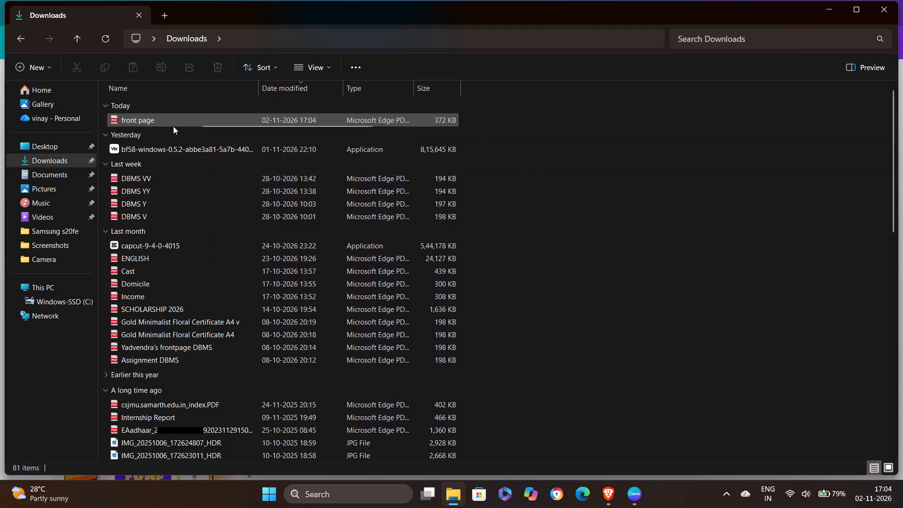
left_click(104, 63)
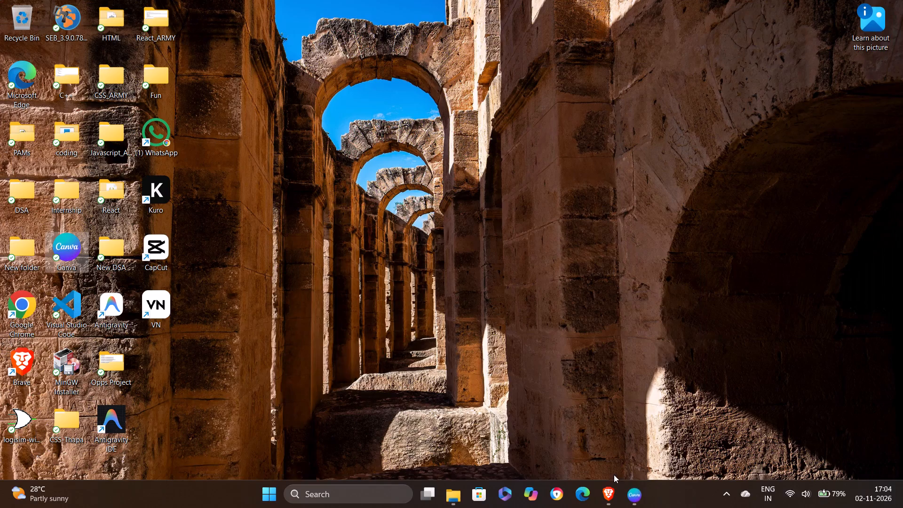
Search the computer's apps for "w" and launch the top match.
left_click(358, 495)
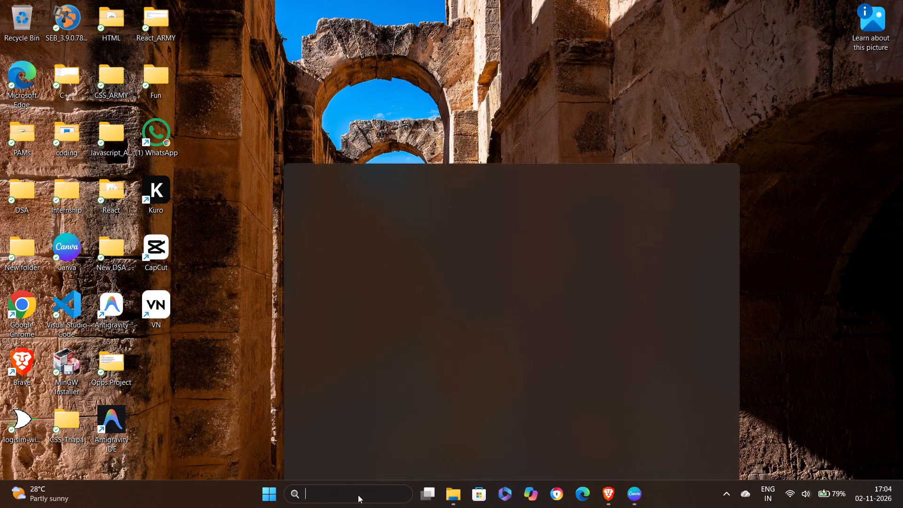
key("w")
key("Return")
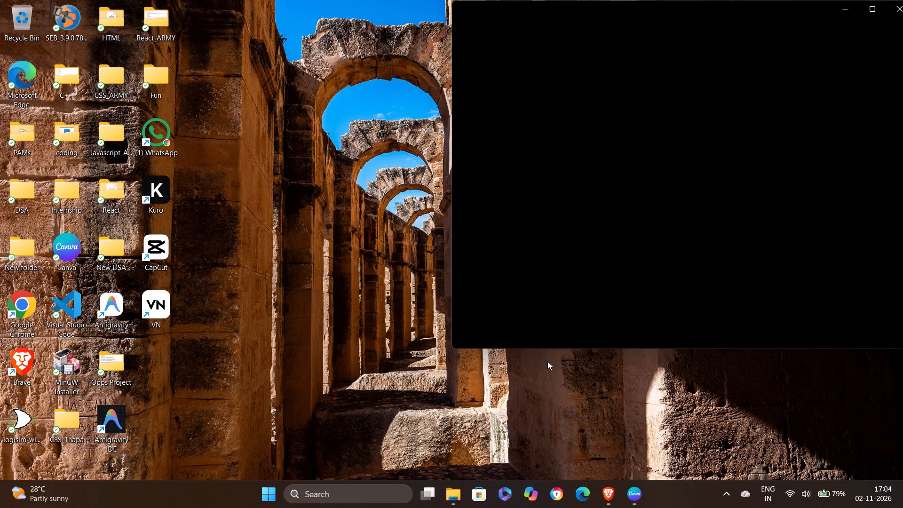